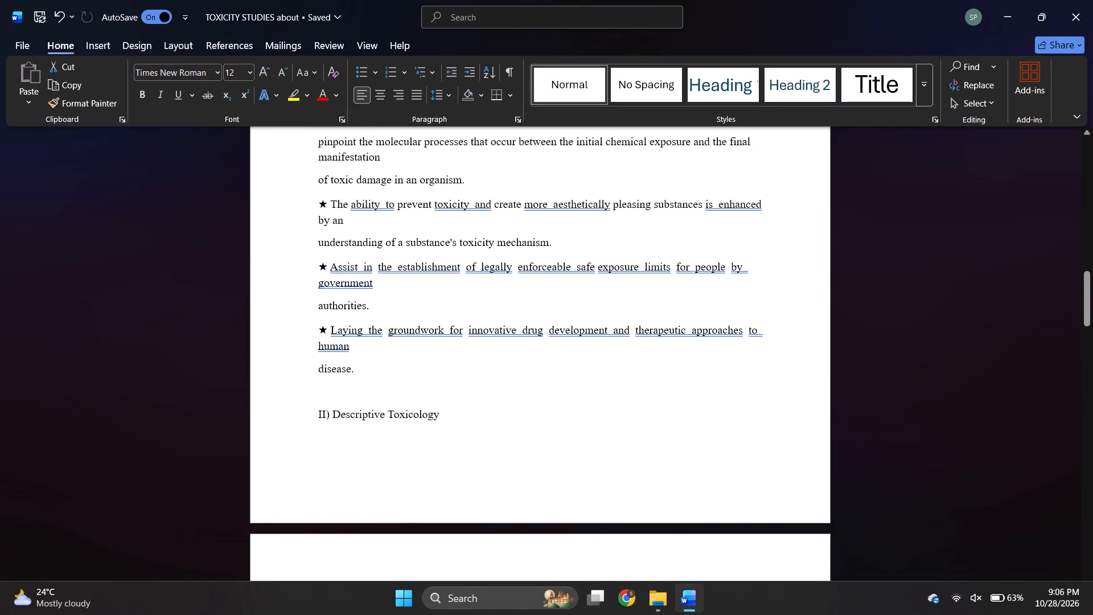
Increase the font size of the "II) Descriptive Toxicology" heading to 14.
scroll(282, 334, down, 3)
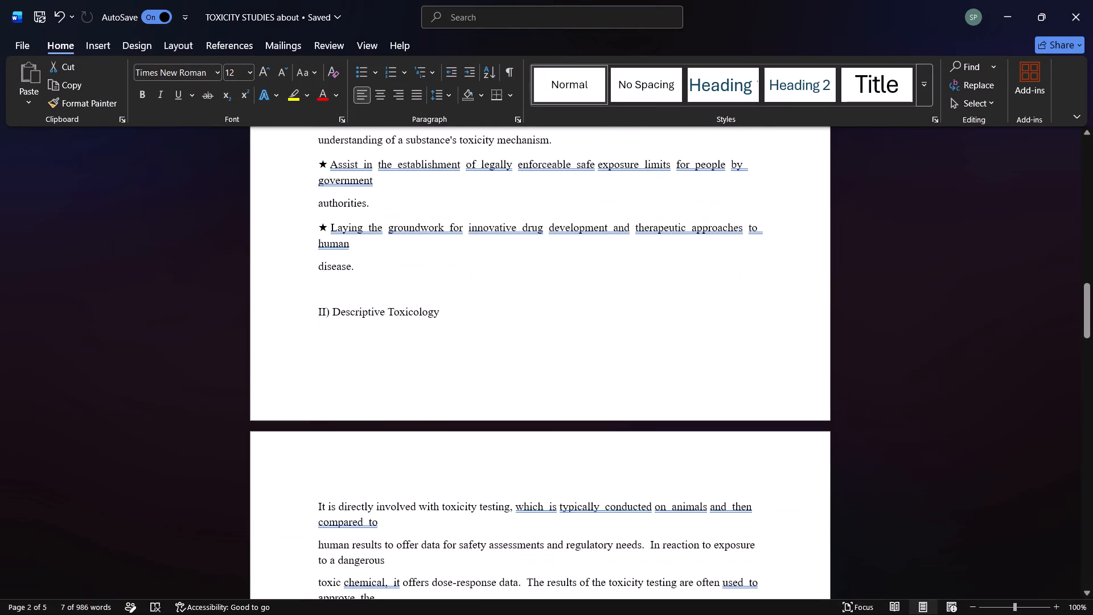
click(307, 311)
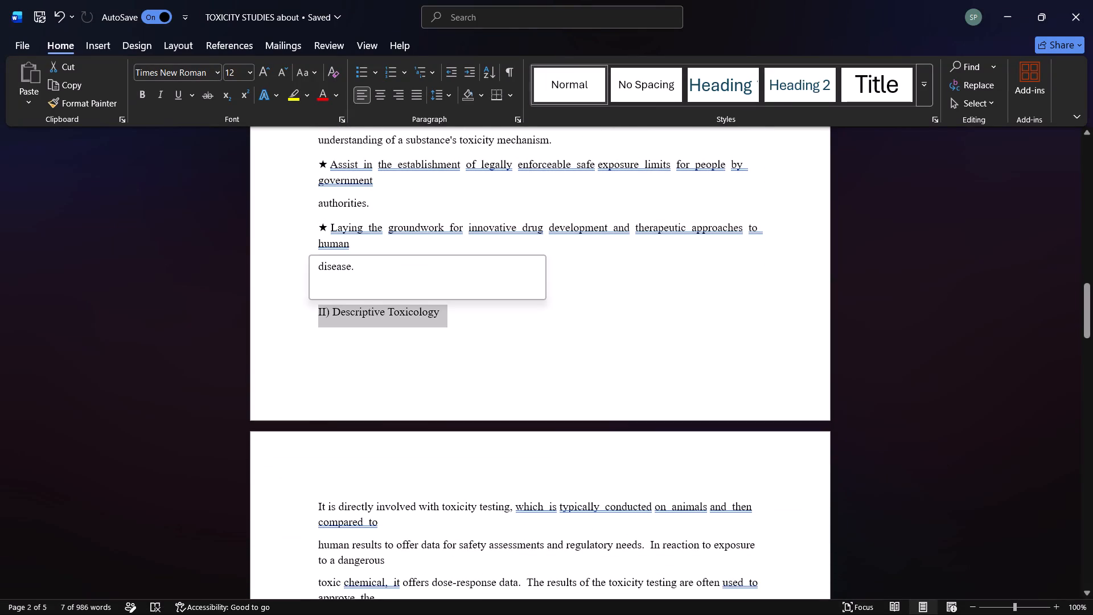
click(260, 72)
Select the "III) Regulatory Toxicology" heading text except its first "I" and increase its font size to 14.
scroll(287, 210, down, 2)
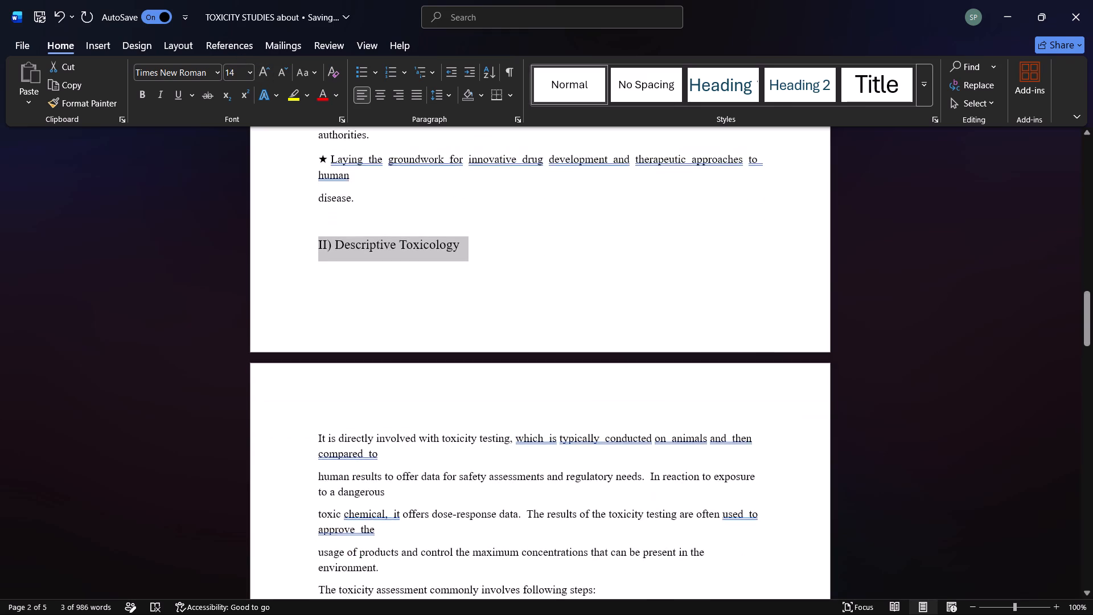
scroll(289, 208, down, 14)
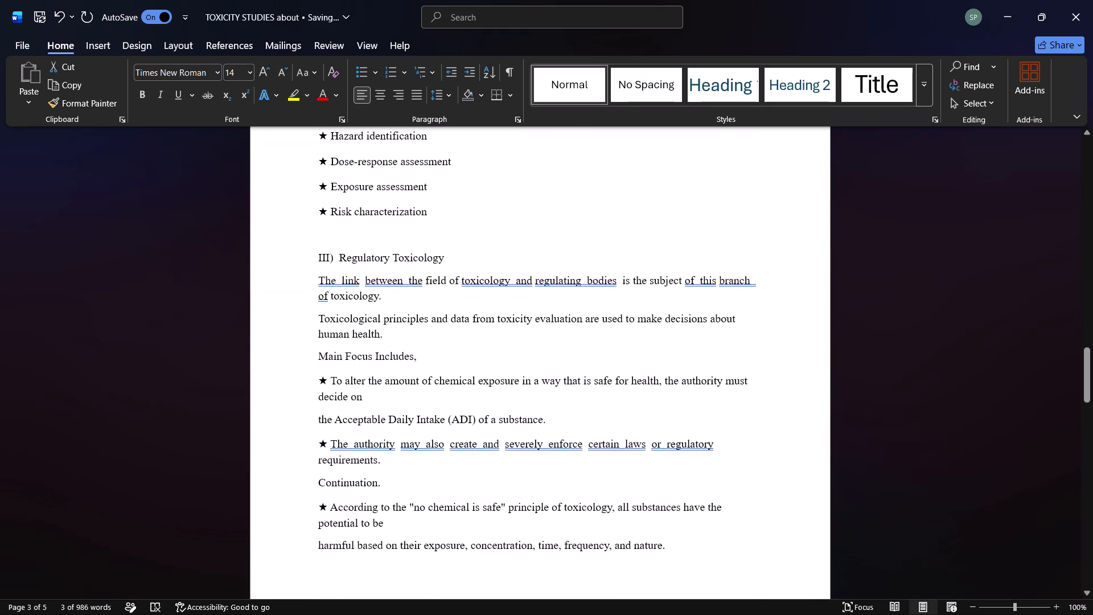
scroll(307, 199, down, 3)
scroll(315, 184, up, 1)
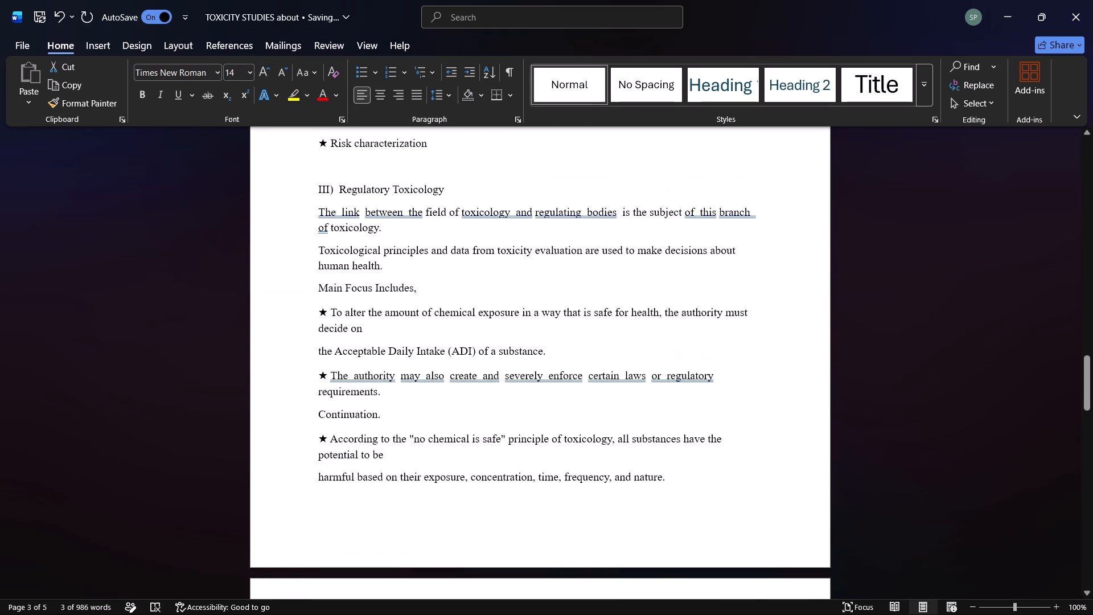
drag(314, 184, 317, 190)
click(317, 190)
drag(323, 190, 451, 191)
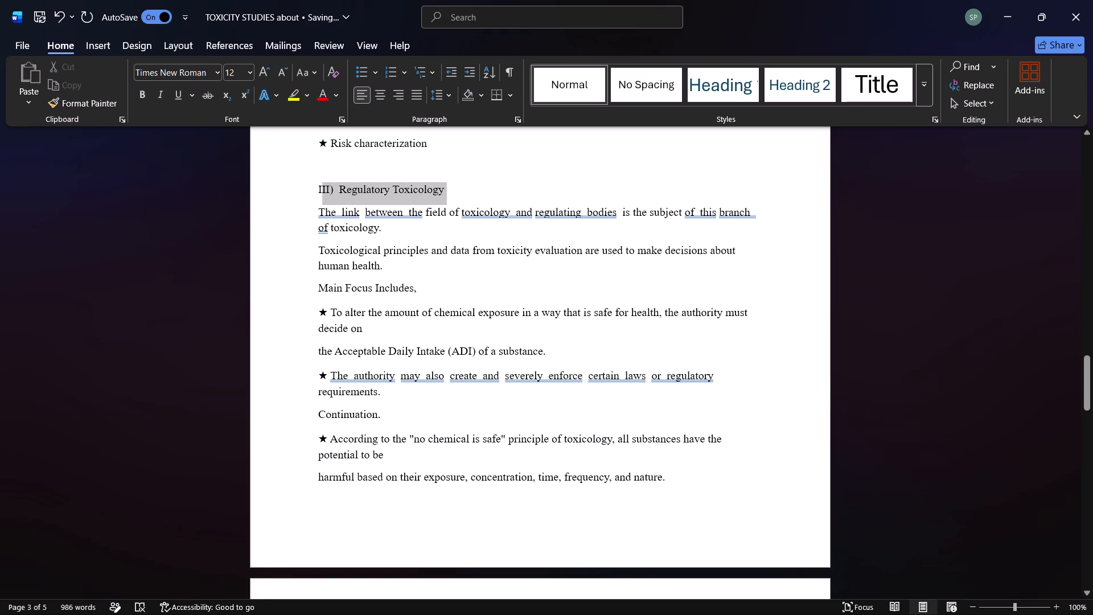
drag(451, 191, 458, 192)
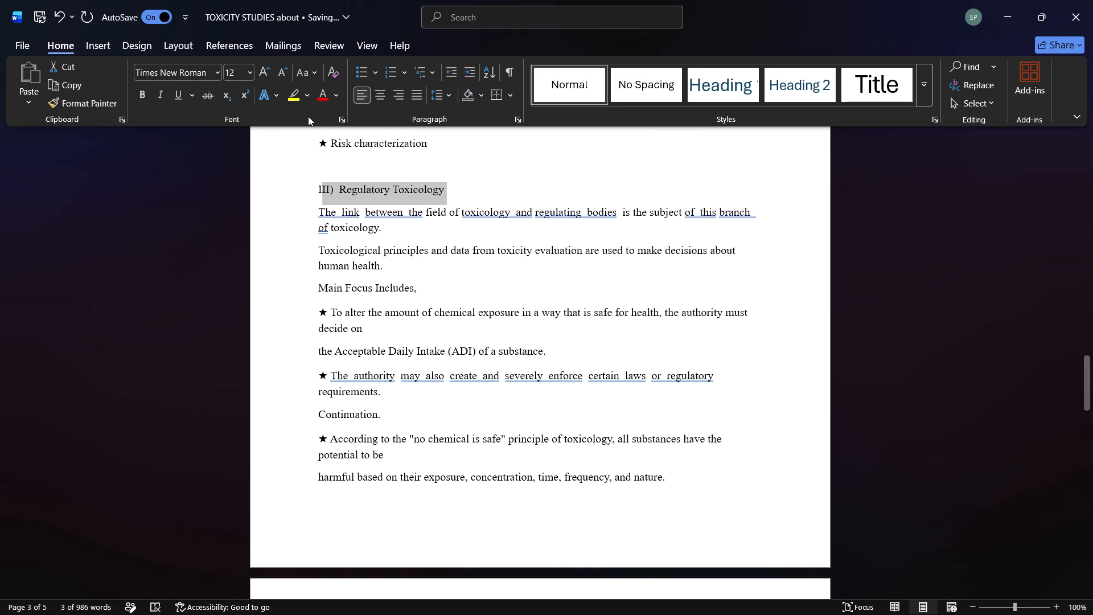
click(261, 68)
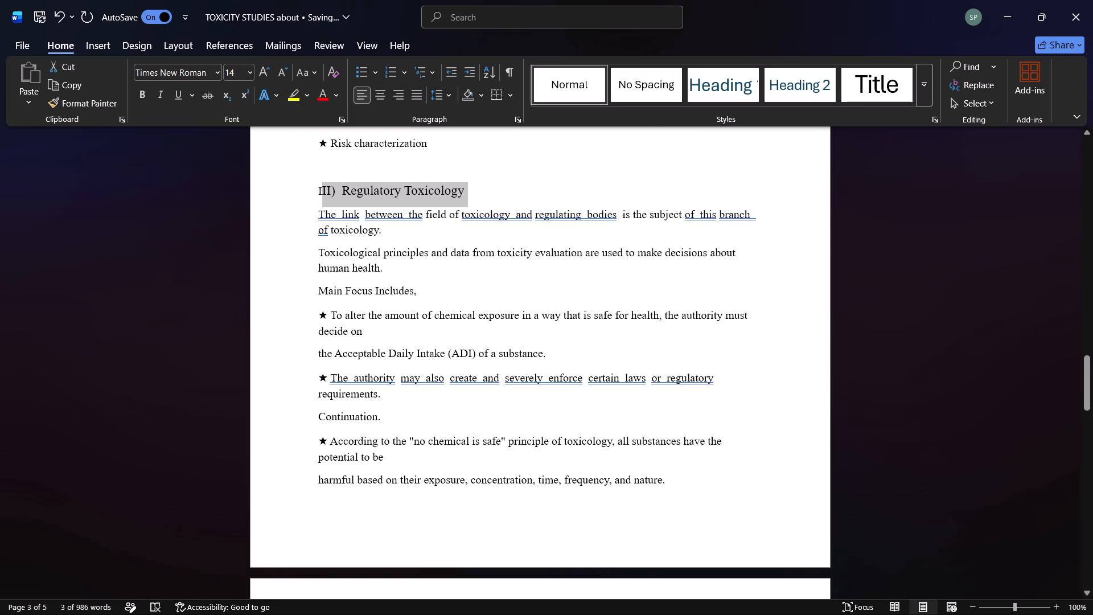
Move the selected Regulatory Toxicology text ahead of its leading "I", trying font size 16 before returning it to 14.
drag(324, 195, 325, 195)
drag(325, 195, 313, 193)
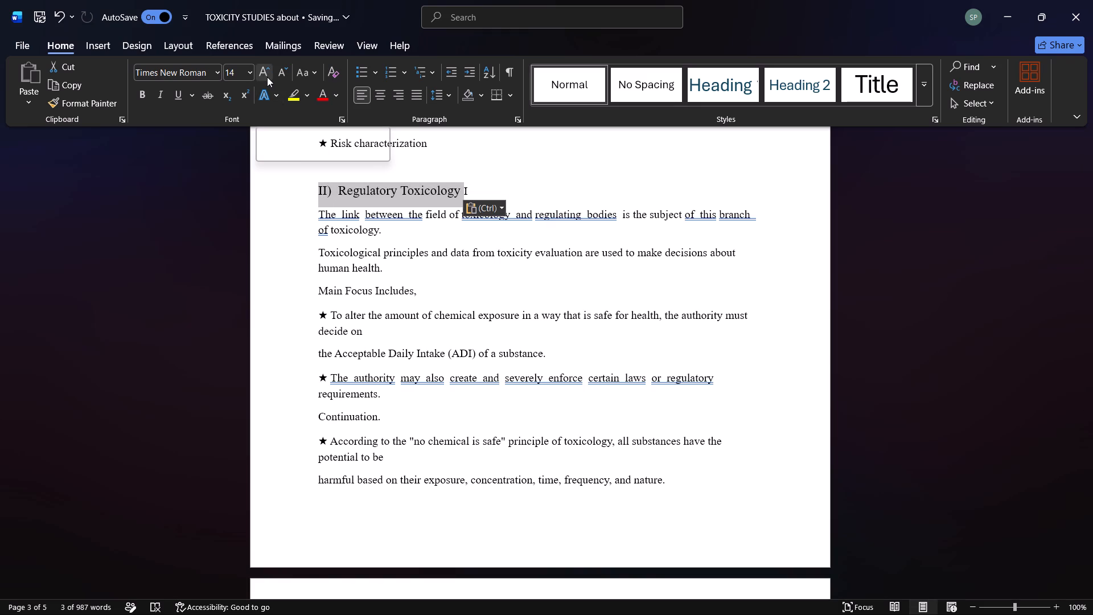
click(261, 72)
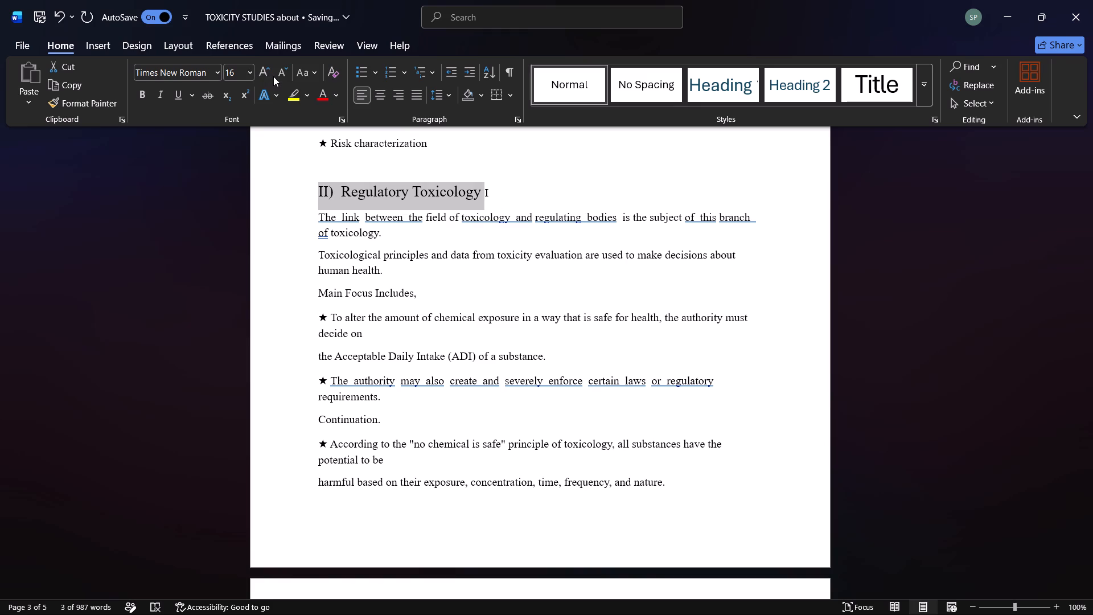
click(275, 73)
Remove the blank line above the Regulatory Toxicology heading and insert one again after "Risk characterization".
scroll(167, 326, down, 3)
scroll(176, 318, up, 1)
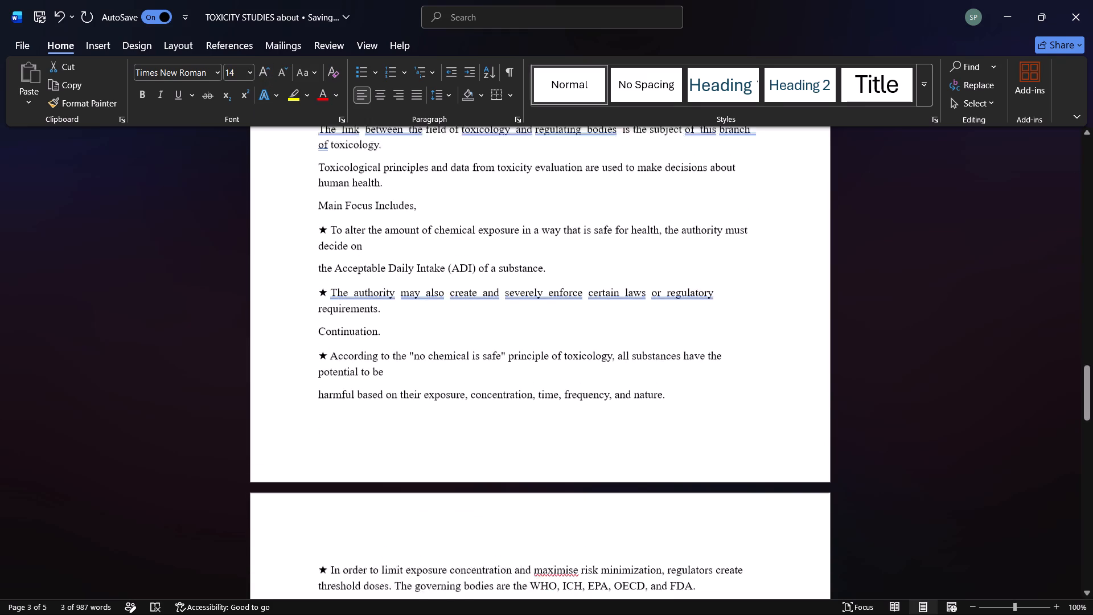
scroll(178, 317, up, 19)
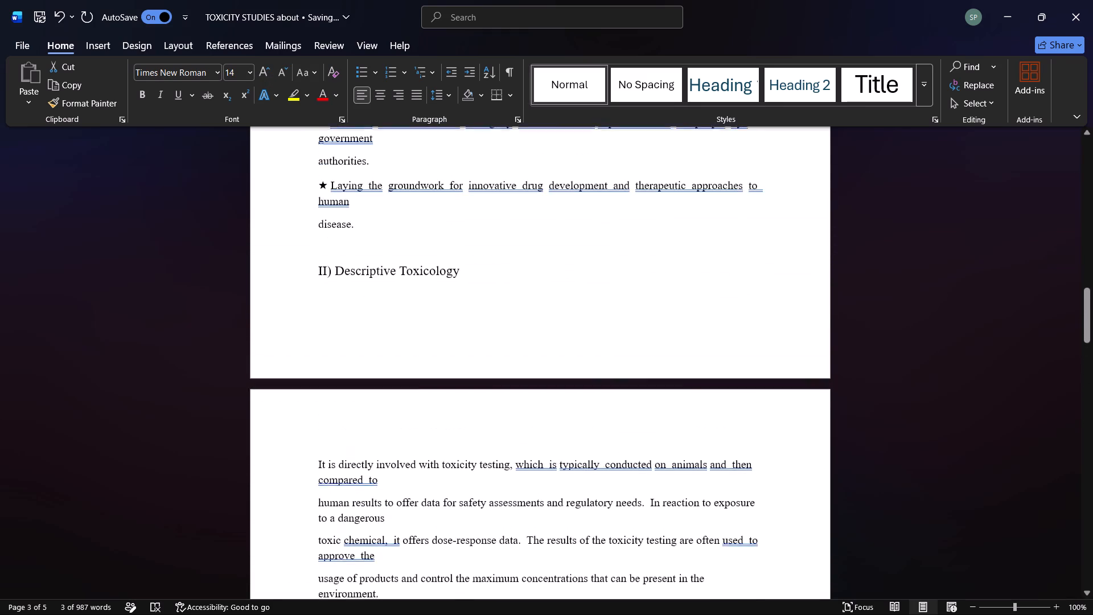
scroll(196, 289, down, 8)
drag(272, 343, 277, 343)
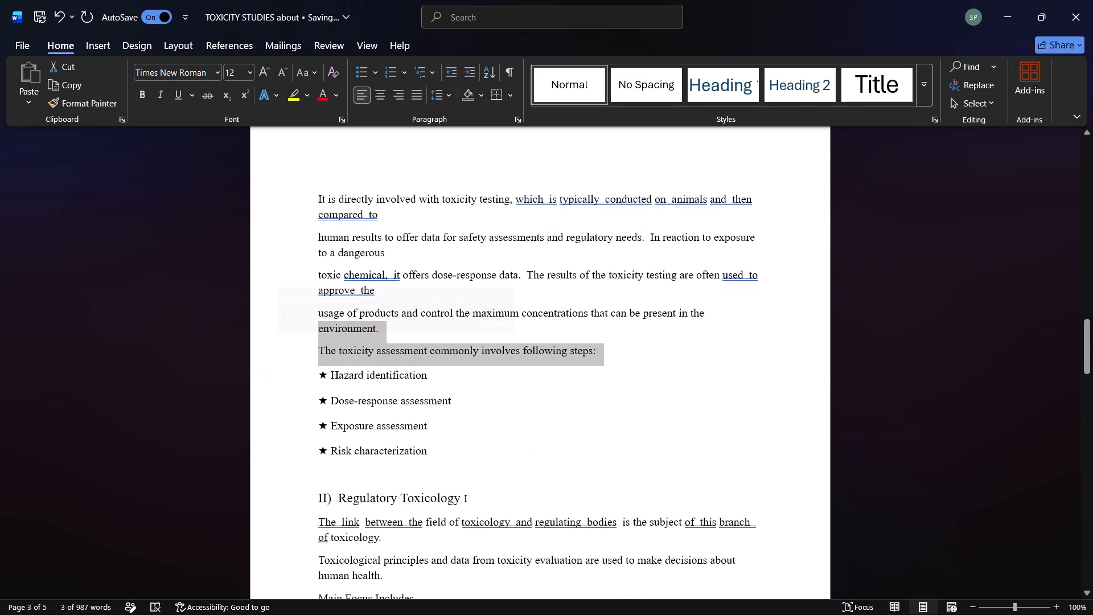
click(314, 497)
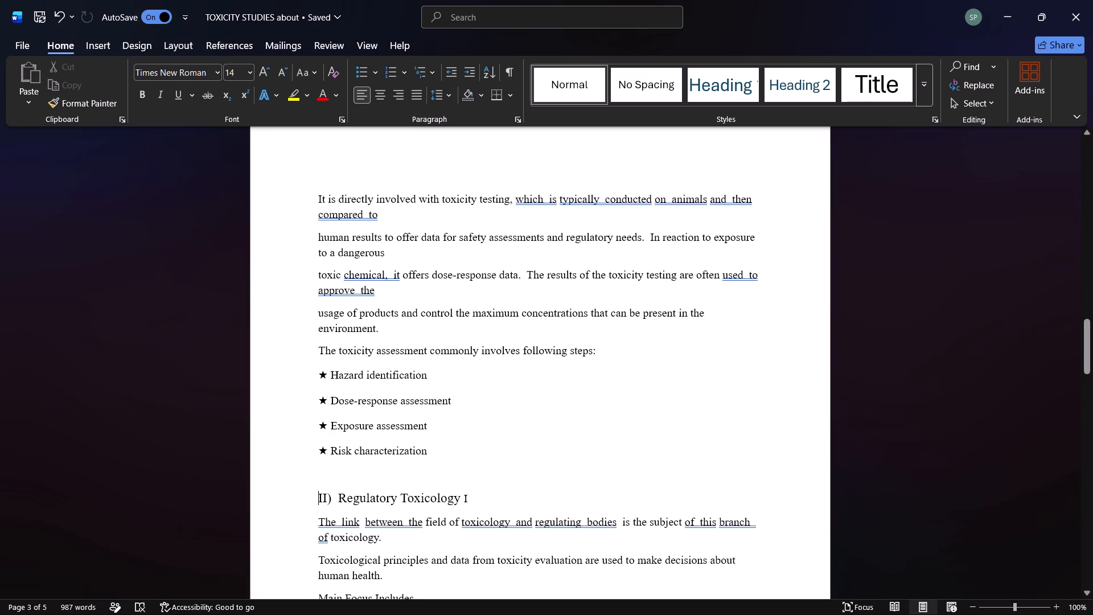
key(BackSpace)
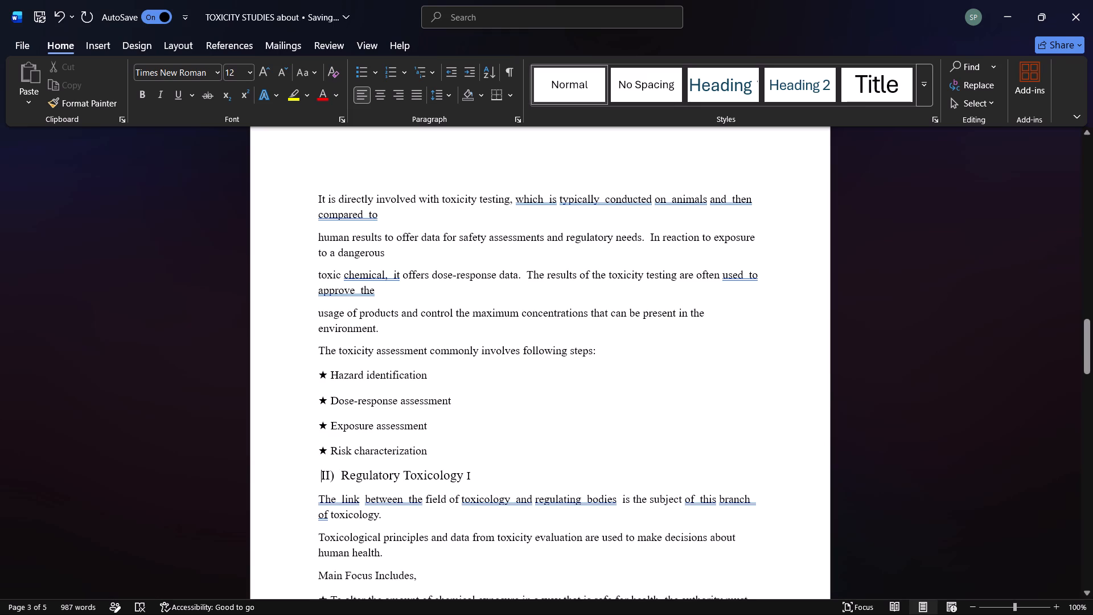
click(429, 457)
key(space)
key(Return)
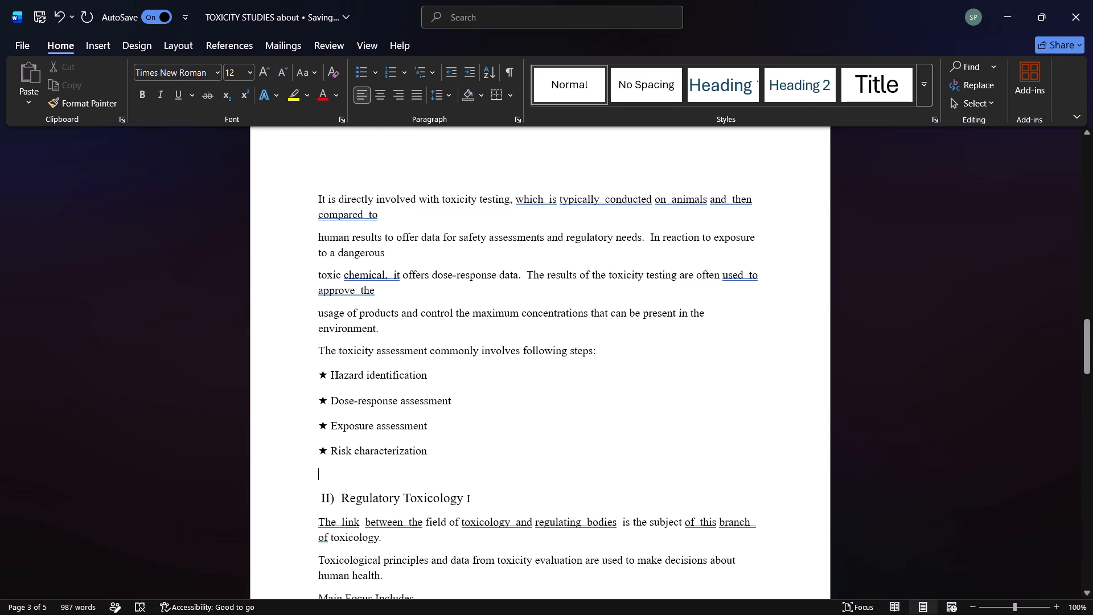
Delete the numeral "II" in front of the parenthesis in the Regulatory Toxicology heading.
click(328, 496)
key(BackSpace)
key(BackSpace)
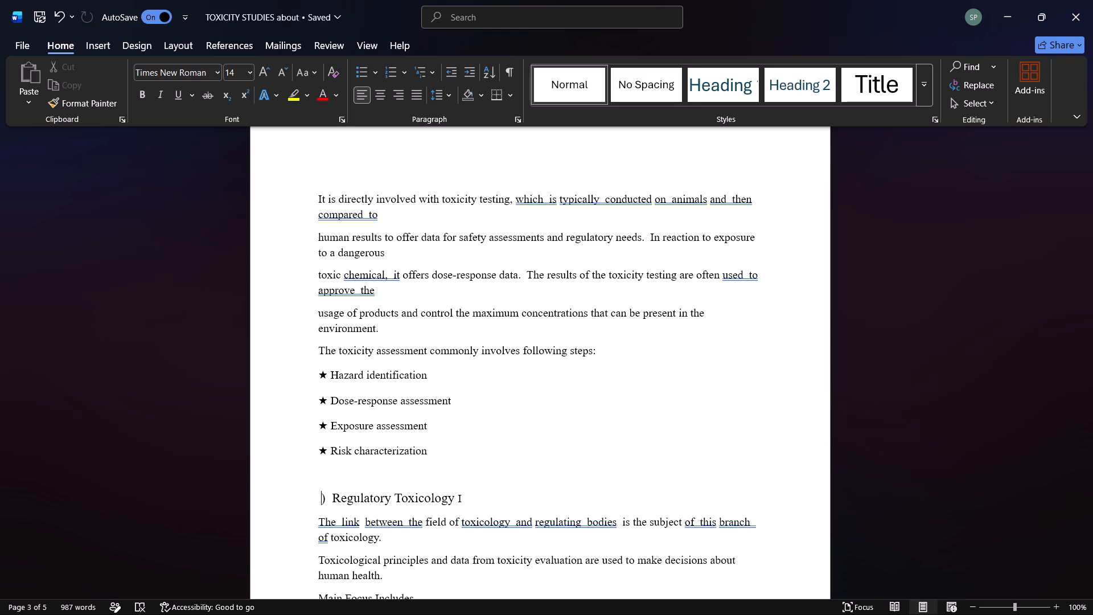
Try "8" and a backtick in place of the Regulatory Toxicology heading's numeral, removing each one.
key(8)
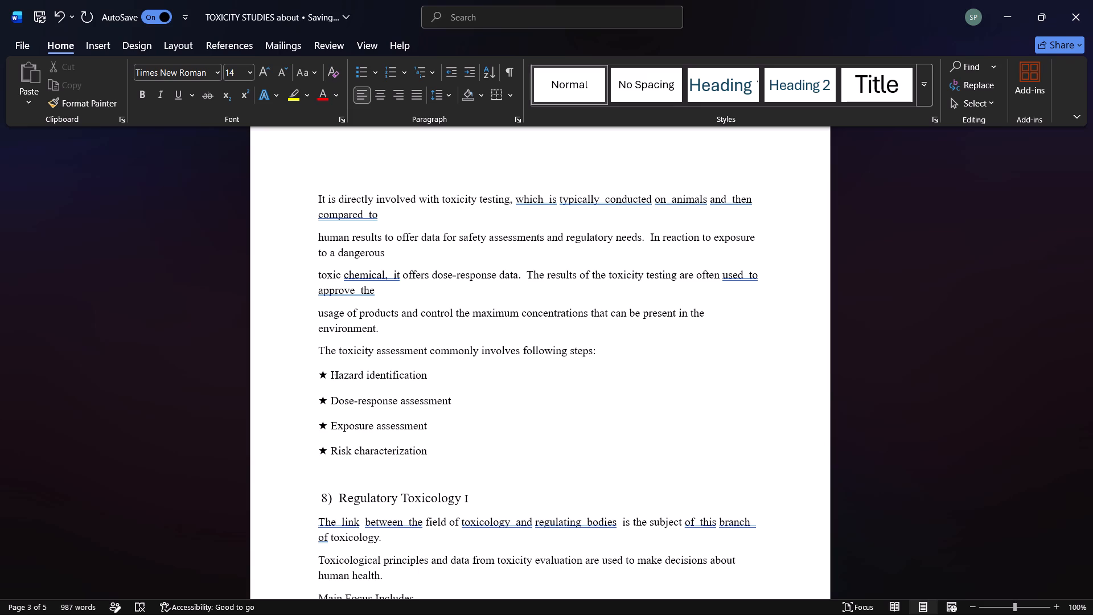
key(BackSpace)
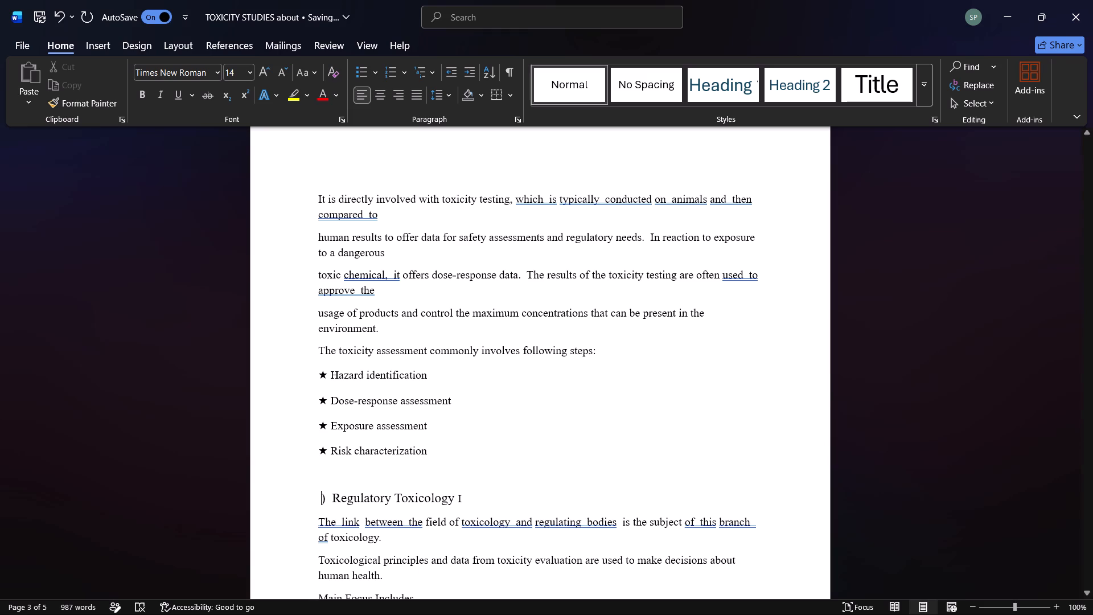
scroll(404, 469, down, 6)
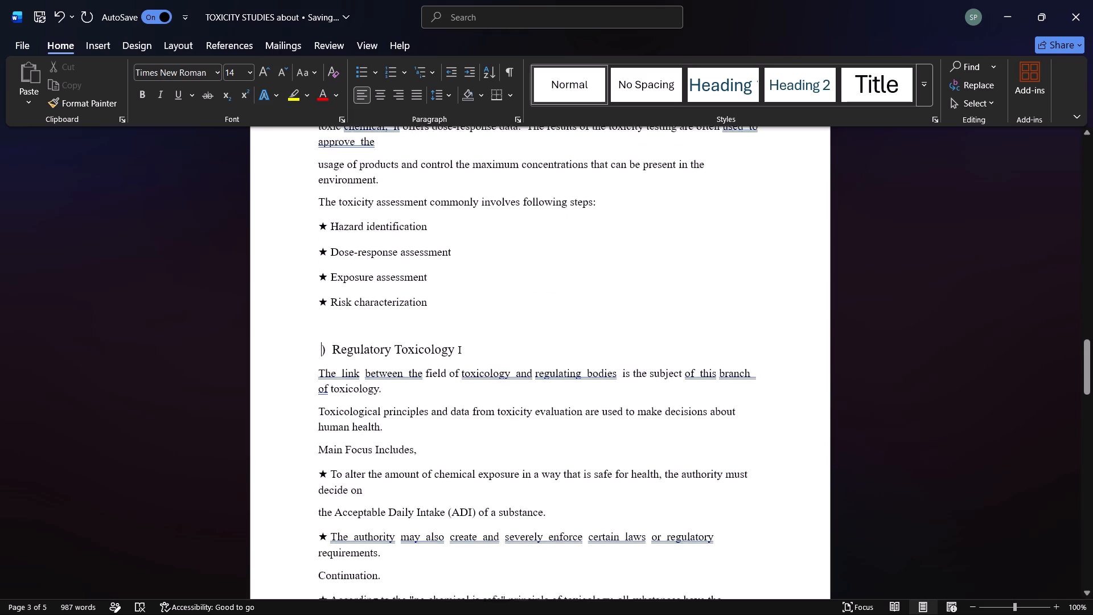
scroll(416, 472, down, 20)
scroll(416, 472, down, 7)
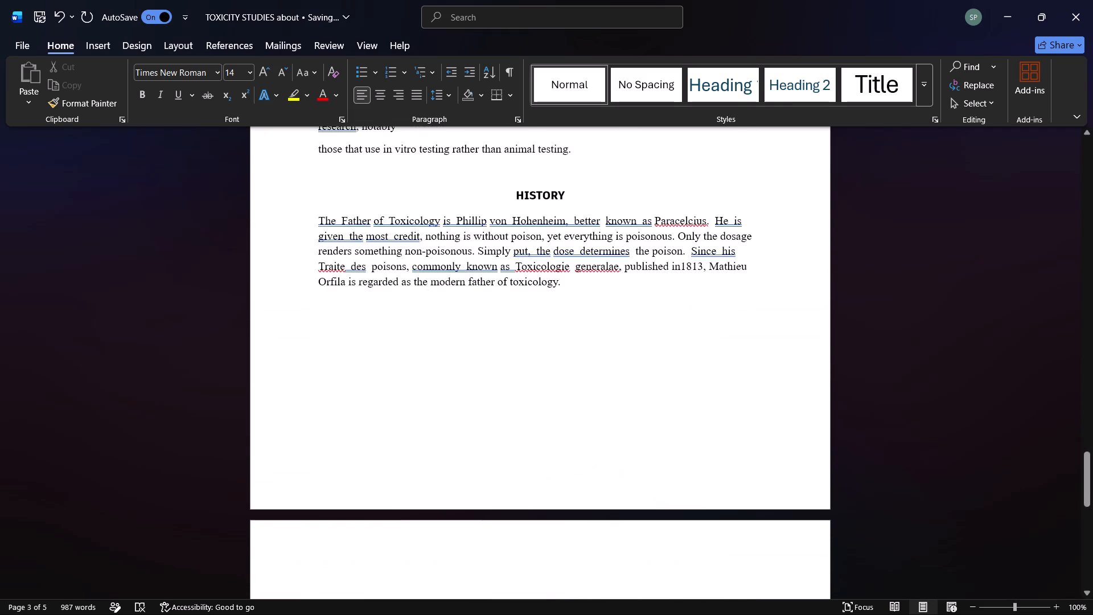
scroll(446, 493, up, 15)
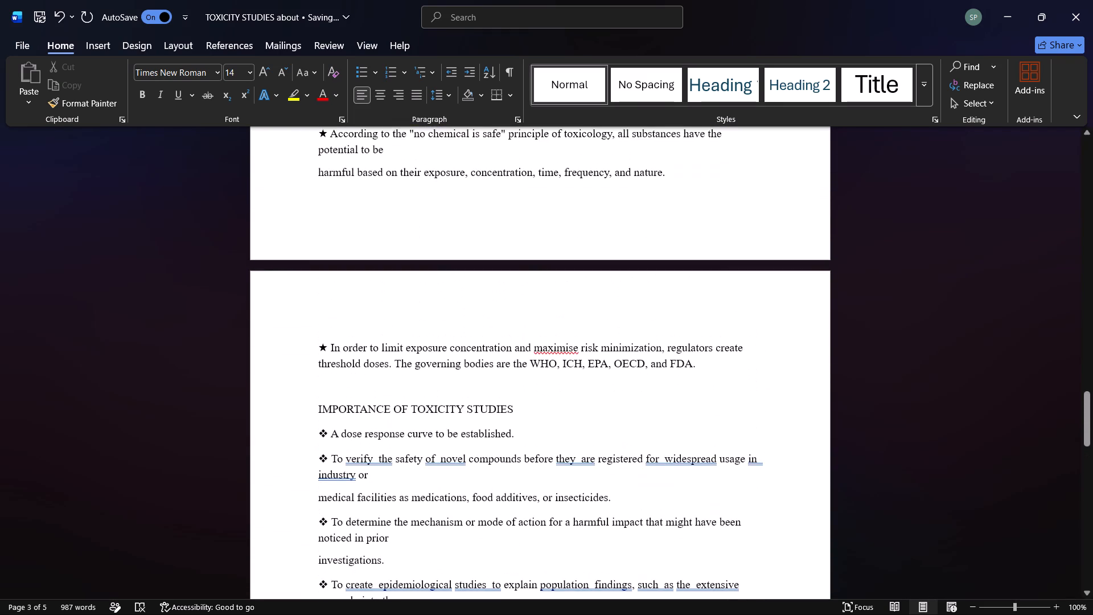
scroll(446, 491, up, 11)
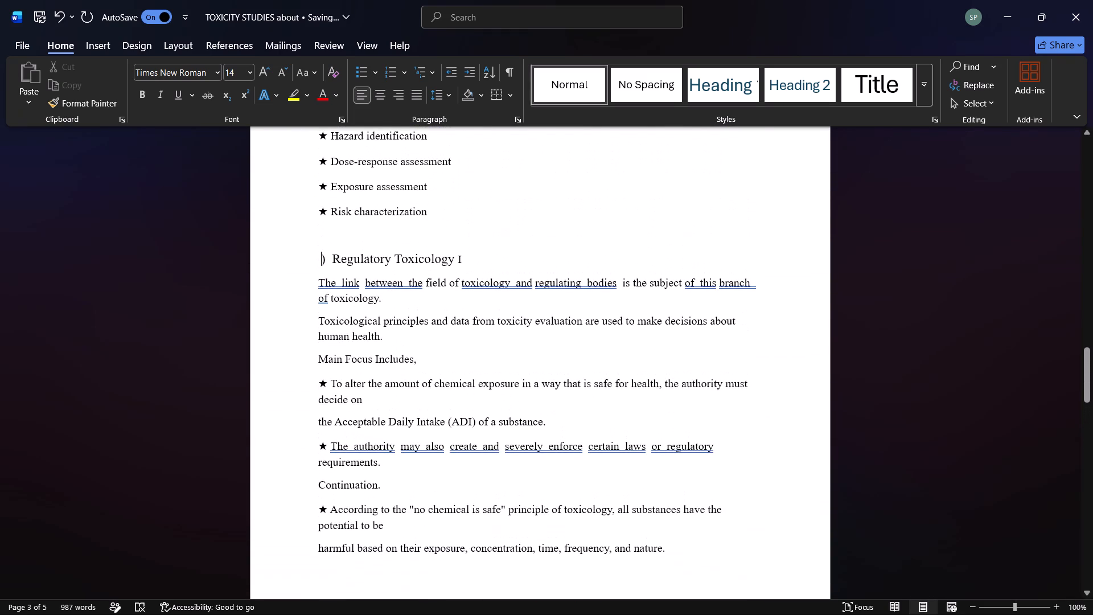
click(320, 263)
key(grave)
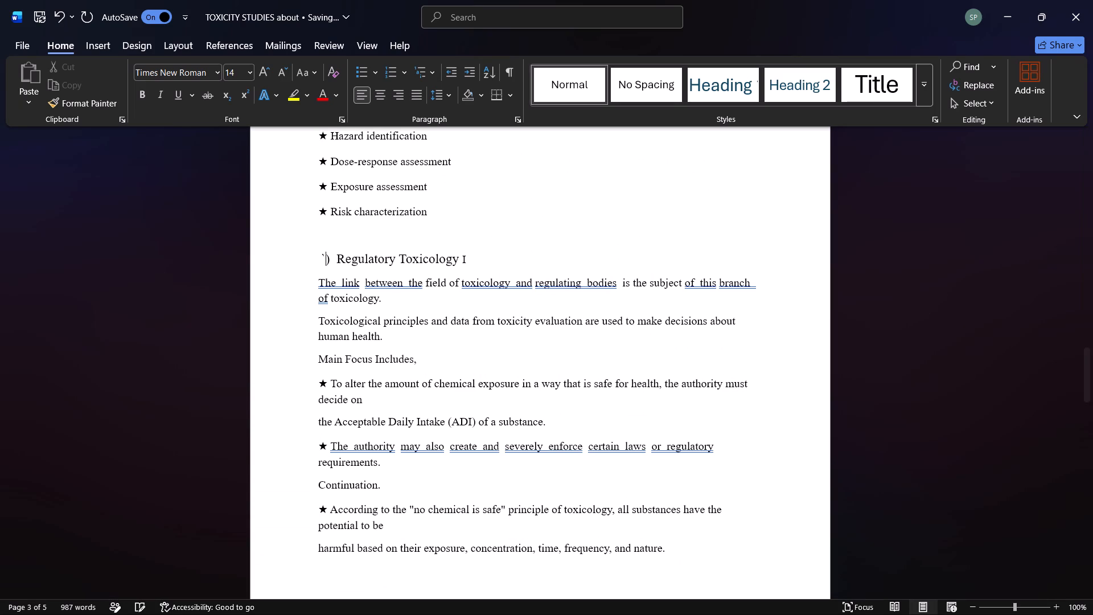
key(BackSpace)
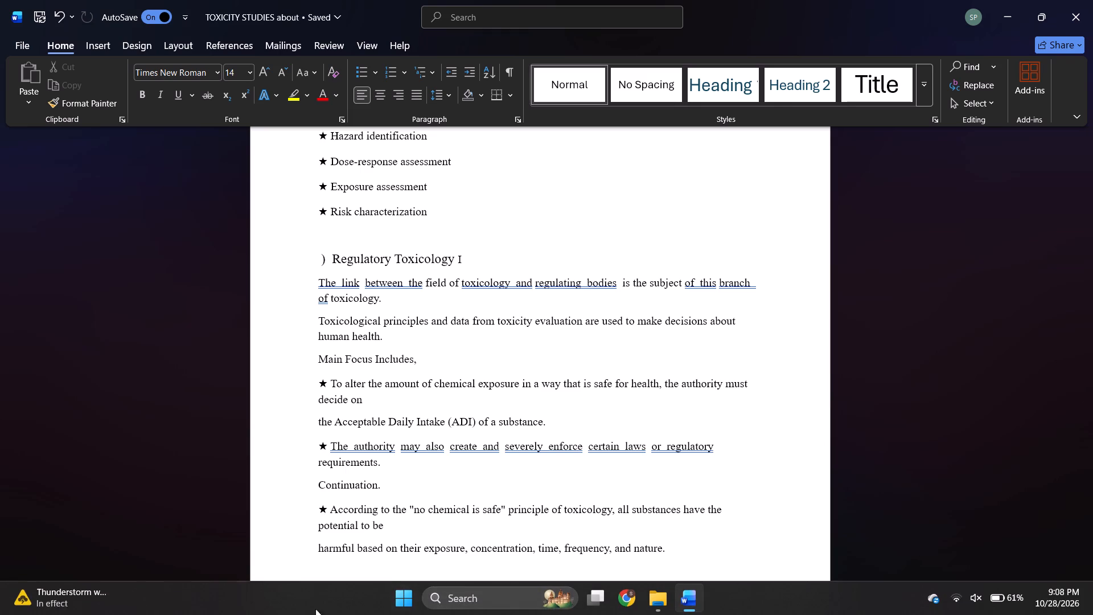
Switch to Google Chrome, search Google for "about toxicity studies articles" and look through the results.
click(628, 601)
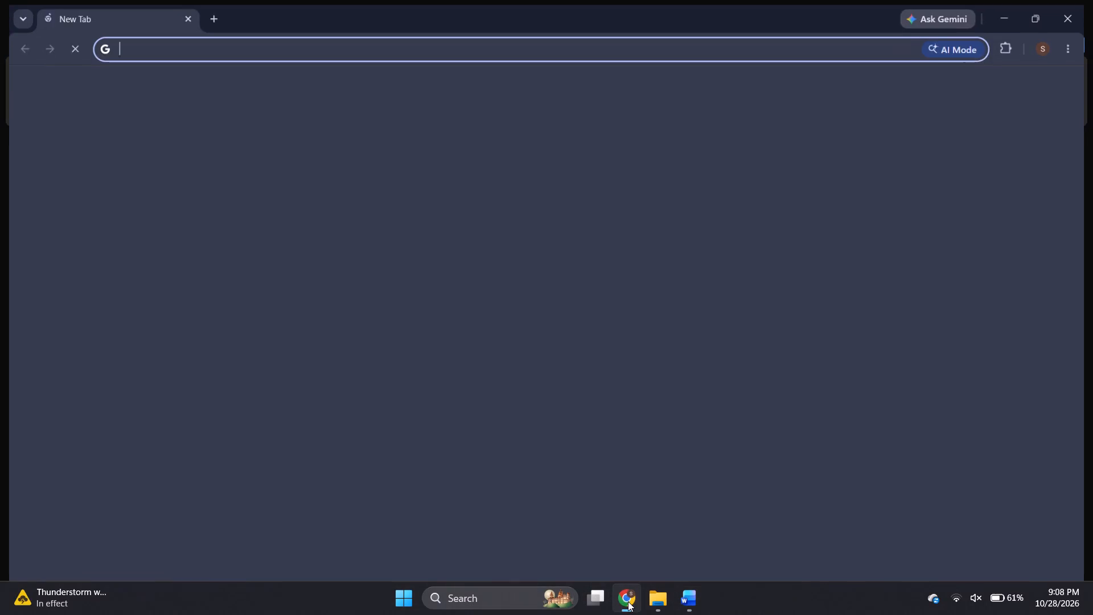
click(504, 269)
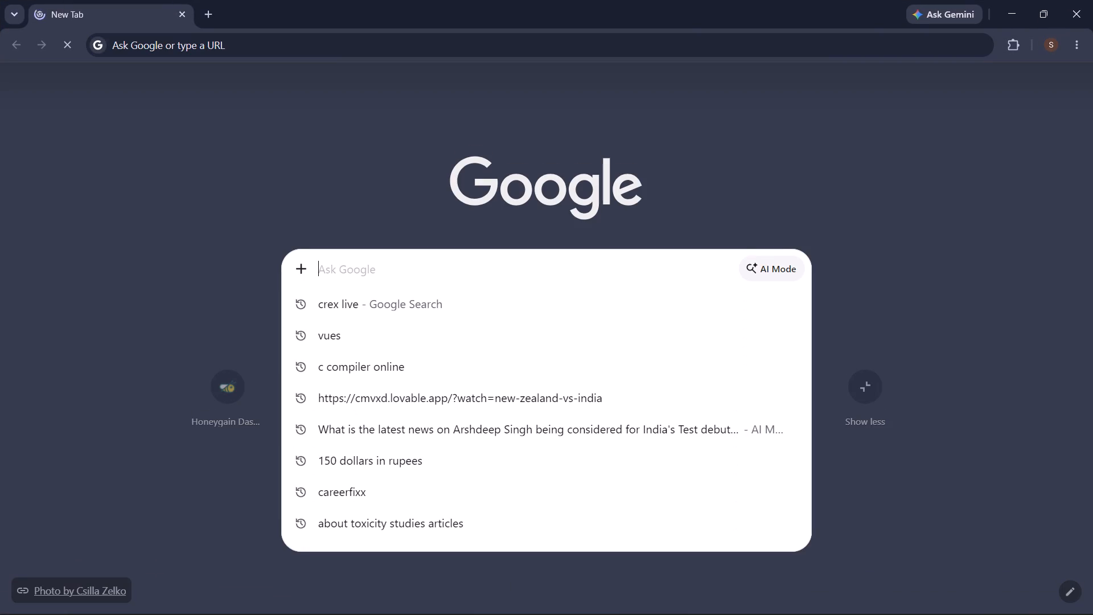
click(422, 532)
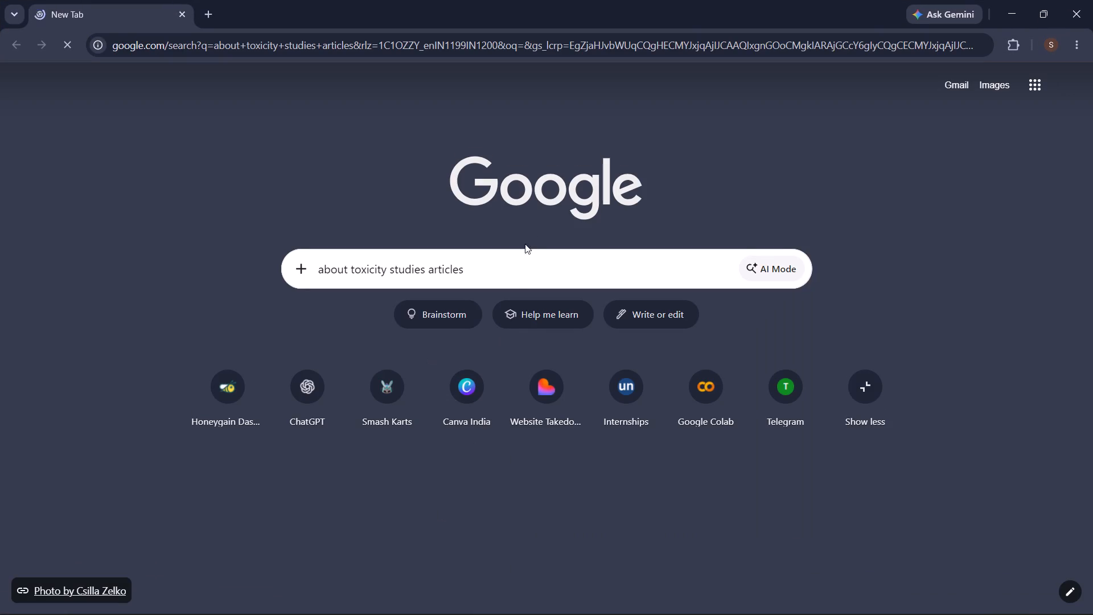
click(506, 276)
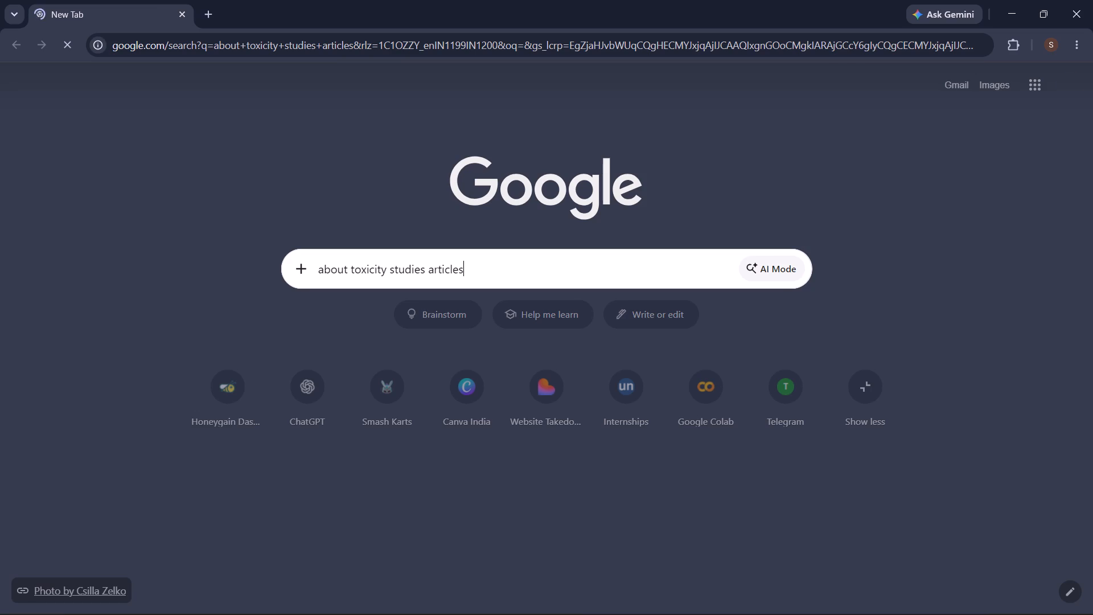
click(506, 276)
key(space)
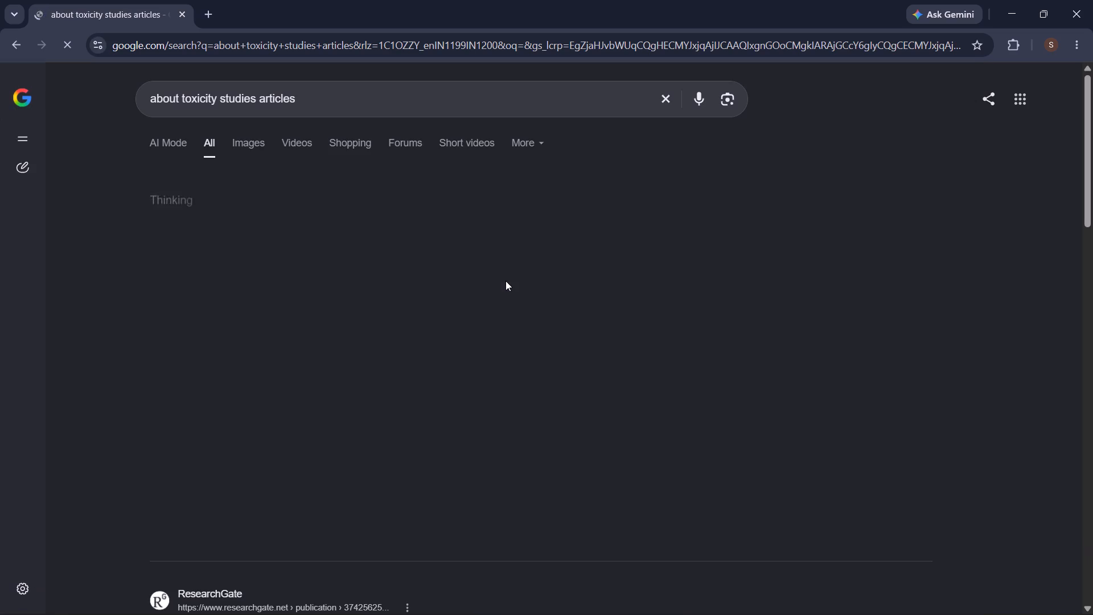
scroll(0, 108, down, 5)
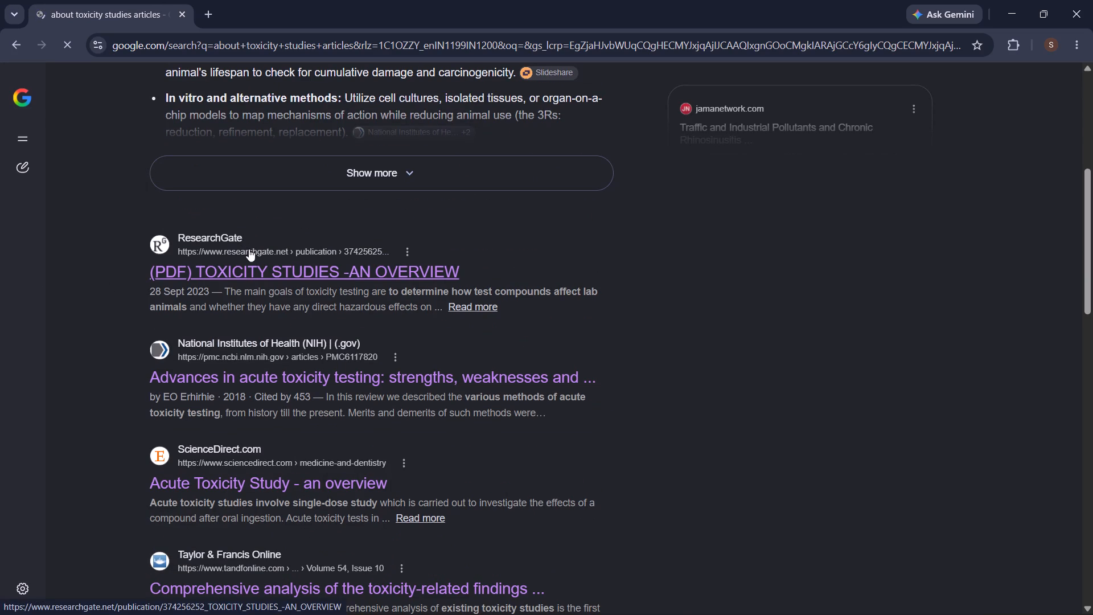
Open the ResearchGate article "TOXICITY STUDIES -AN OVERVIEW" and copy the numeral "III" from its Regulatory Toxicology heading.
click(249, 269)
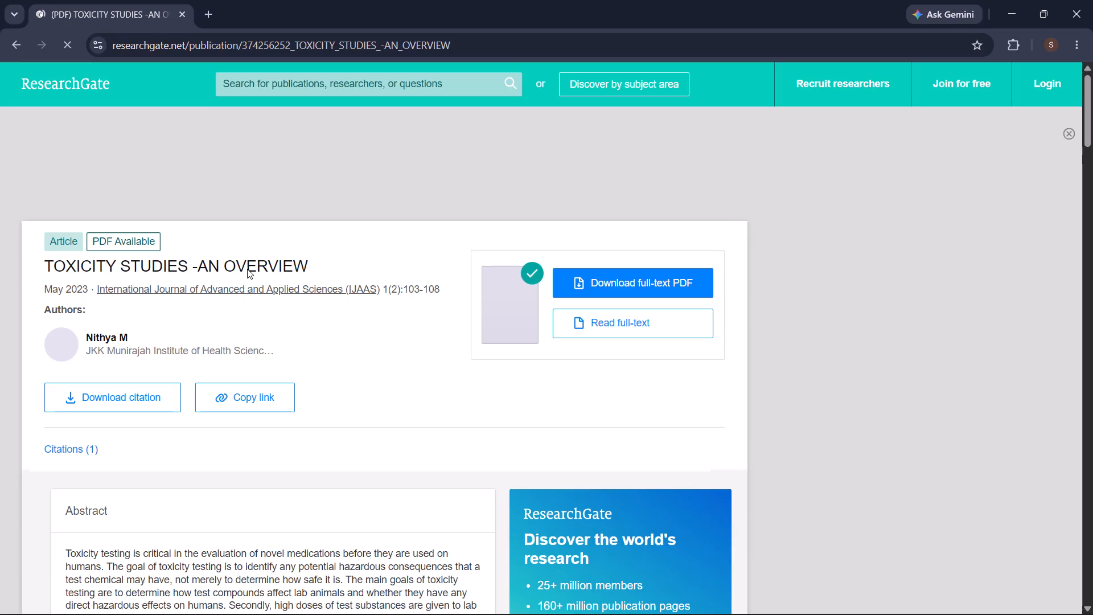
scroll(309, 317, down, 5)
scroll(356, 364, down, 5)
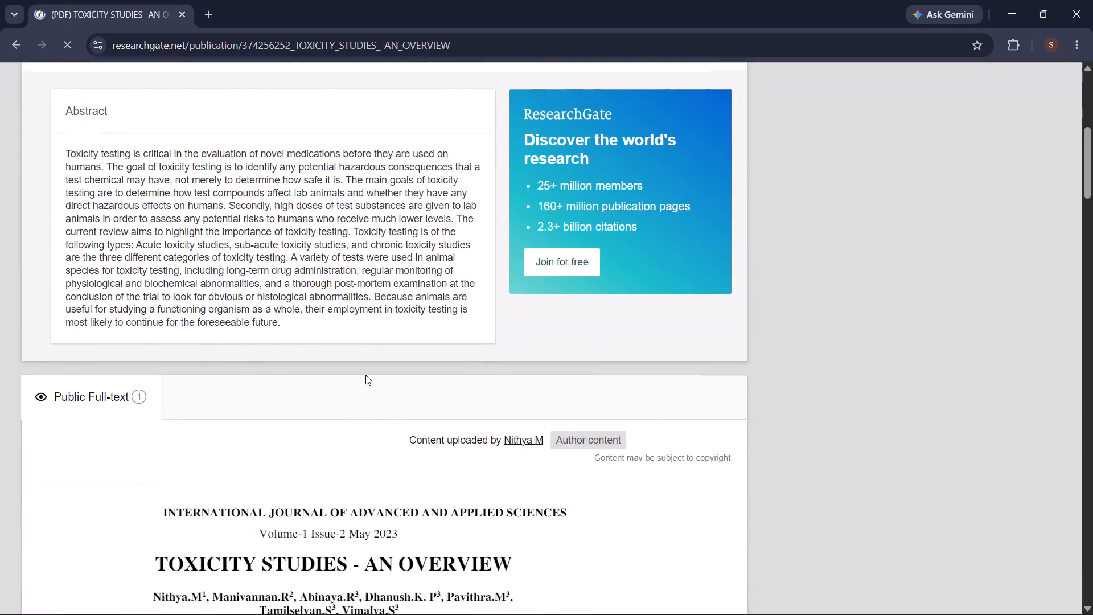
scroll(365, 375, down, 11)
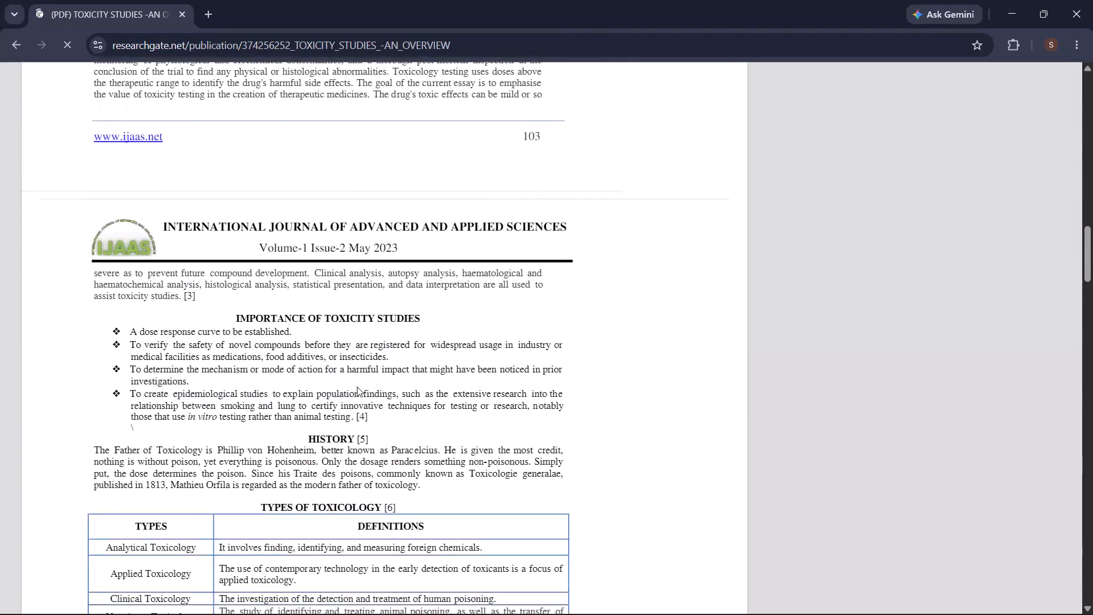
scroll(357, 387, down, 2)
scroll(357, 387, up, 3)
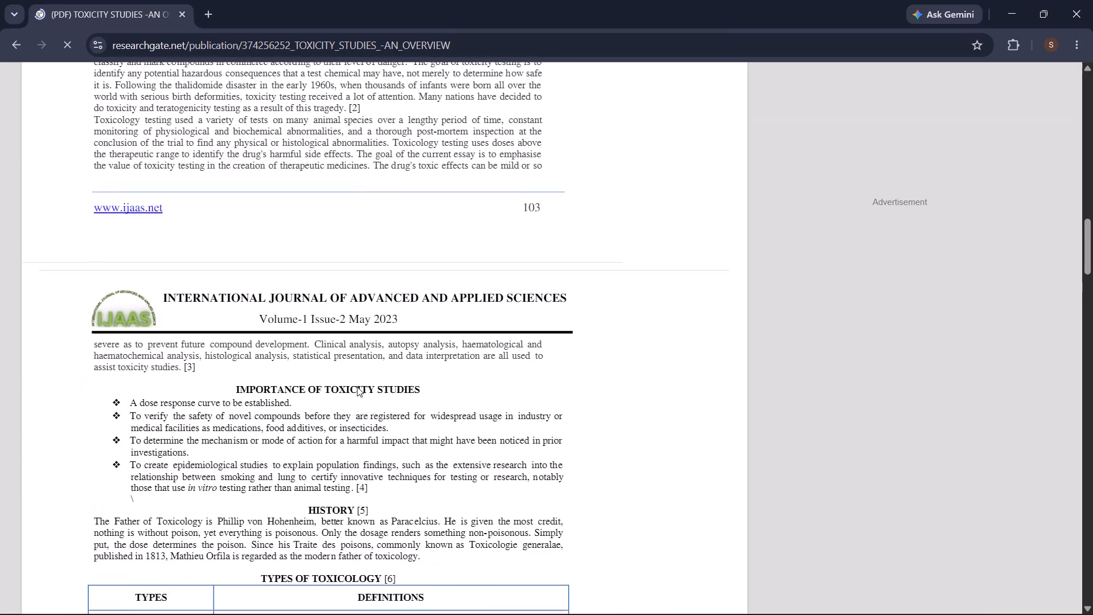
scroll(357, 387, up, 2)
scroll(357, 387, down, 10)
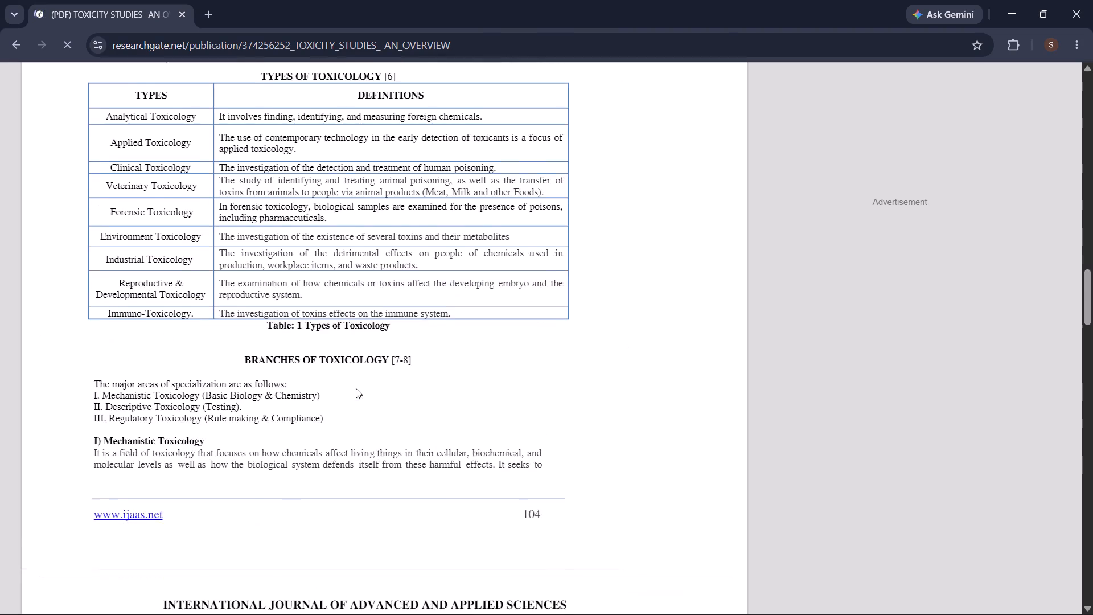
scroll(356, 388, down, 5)
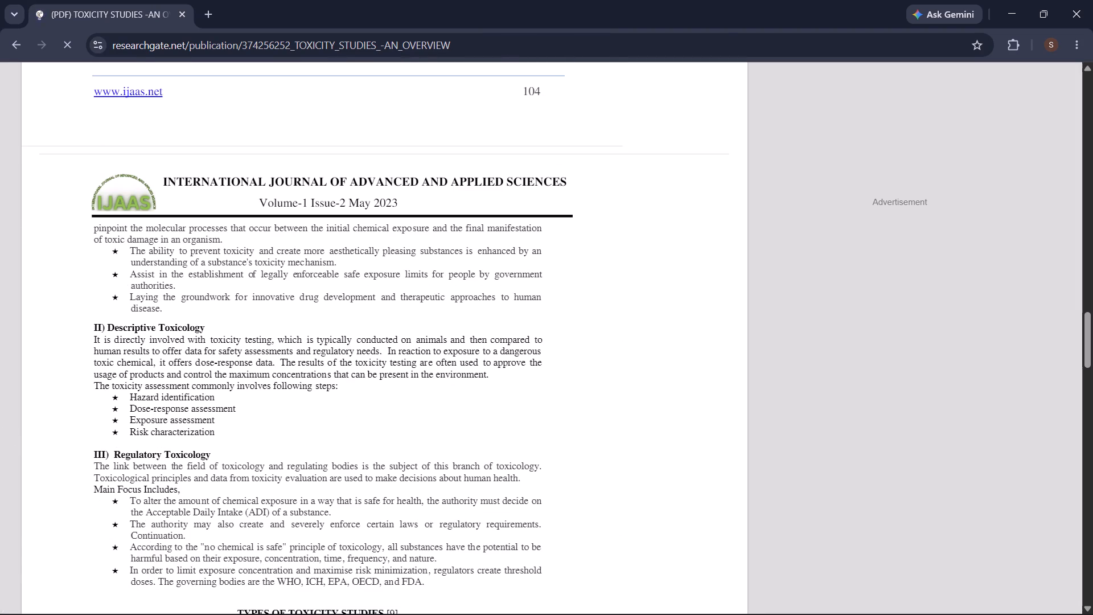
drag(89, 446, 102, 449)
drag(102, 449, 105, 450)
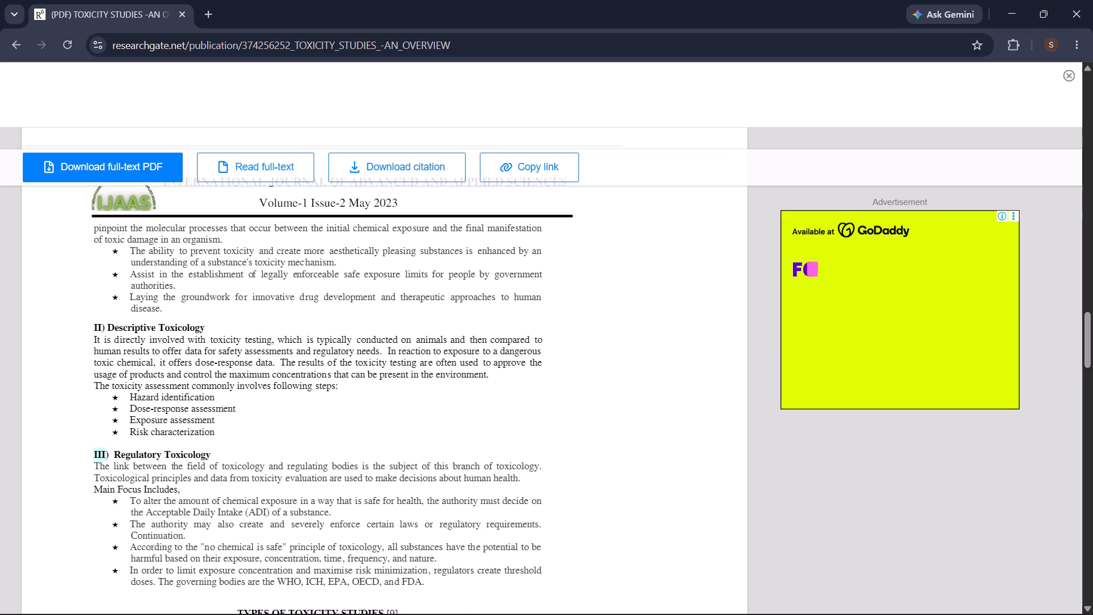
key(ctrl+c)
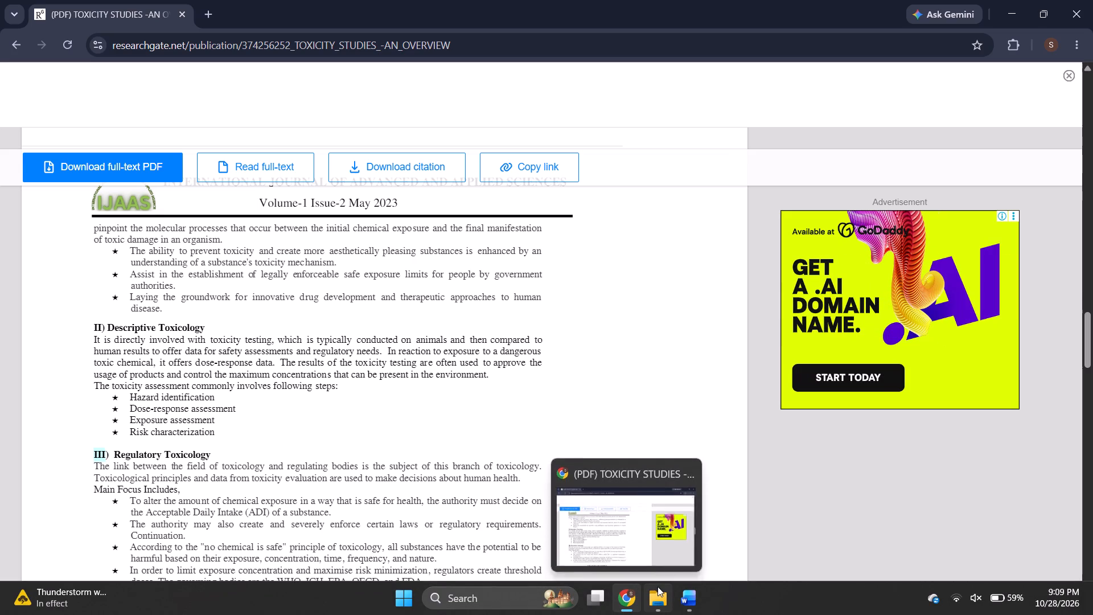
Switch to Microsoft Word, paste "III" before the parenthesis of the Regulatory Toxicology heading and delete the extra space after it.
click(684, 589)
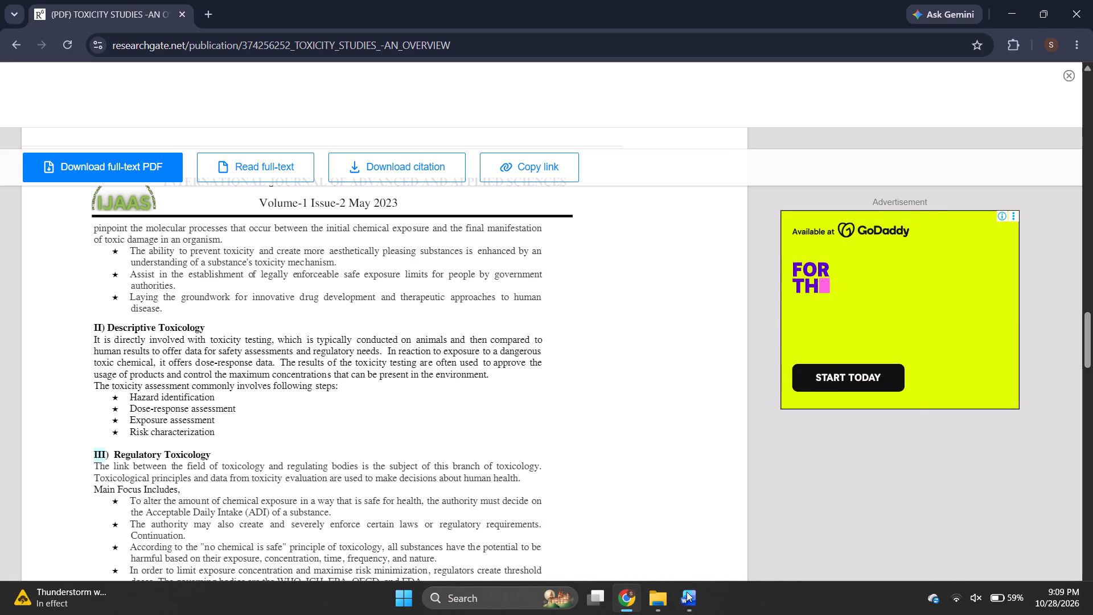
click(687, 592)
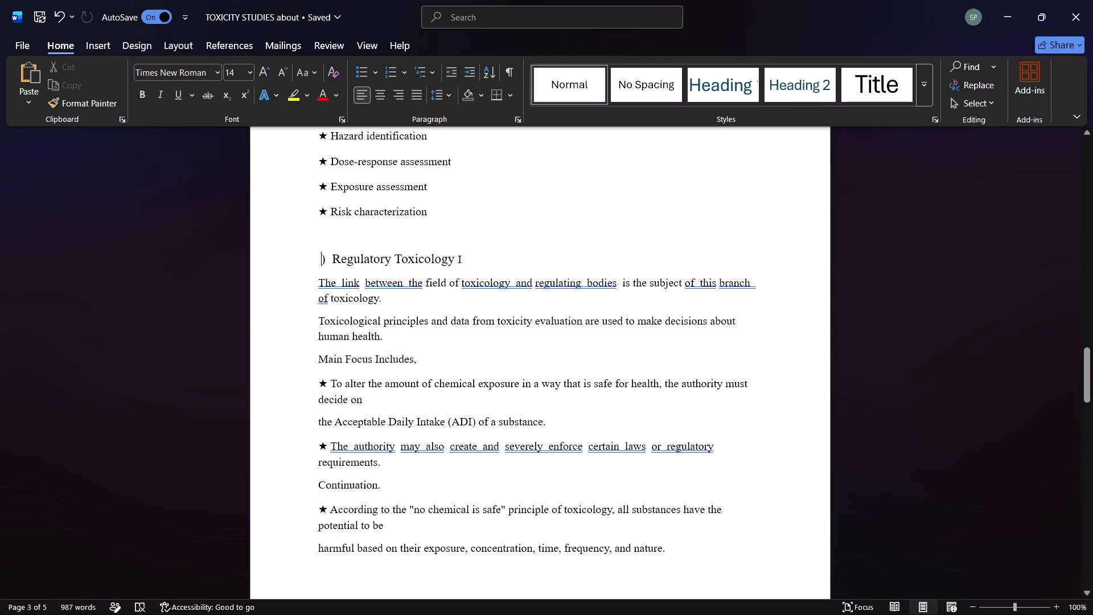
click(316, 256)
key(ctrl+v)
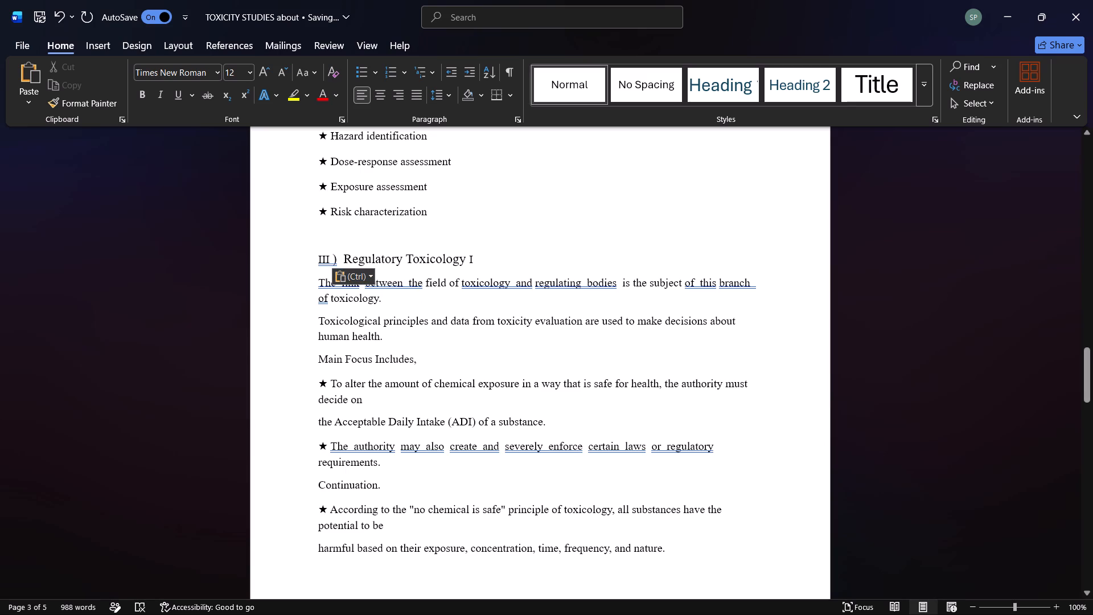
click(335, 260)
click(331, 260)
key(BackSpace)
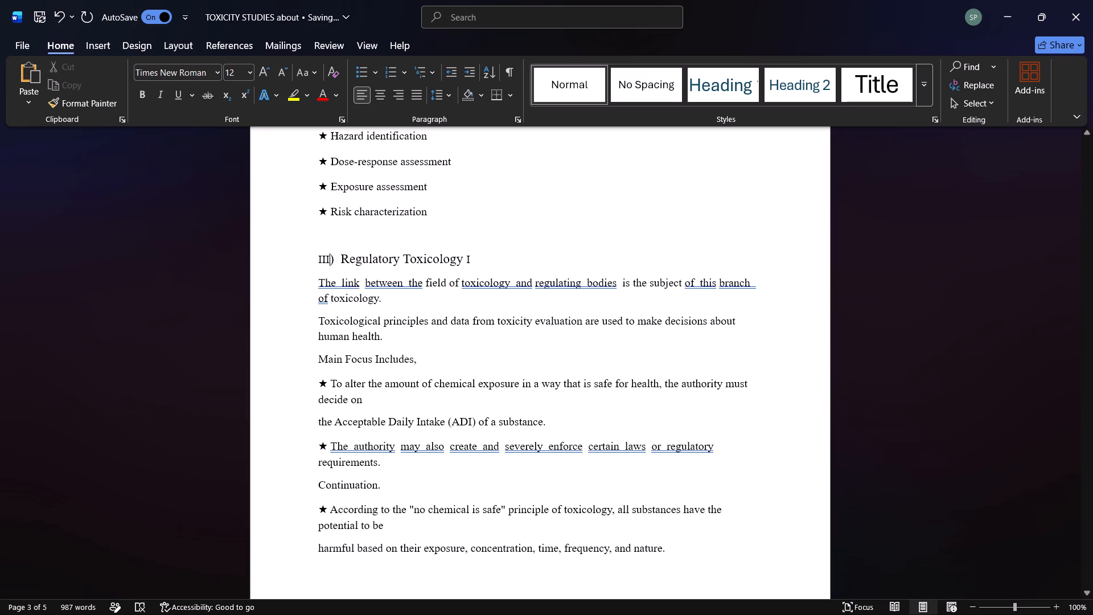
click(289, 246)
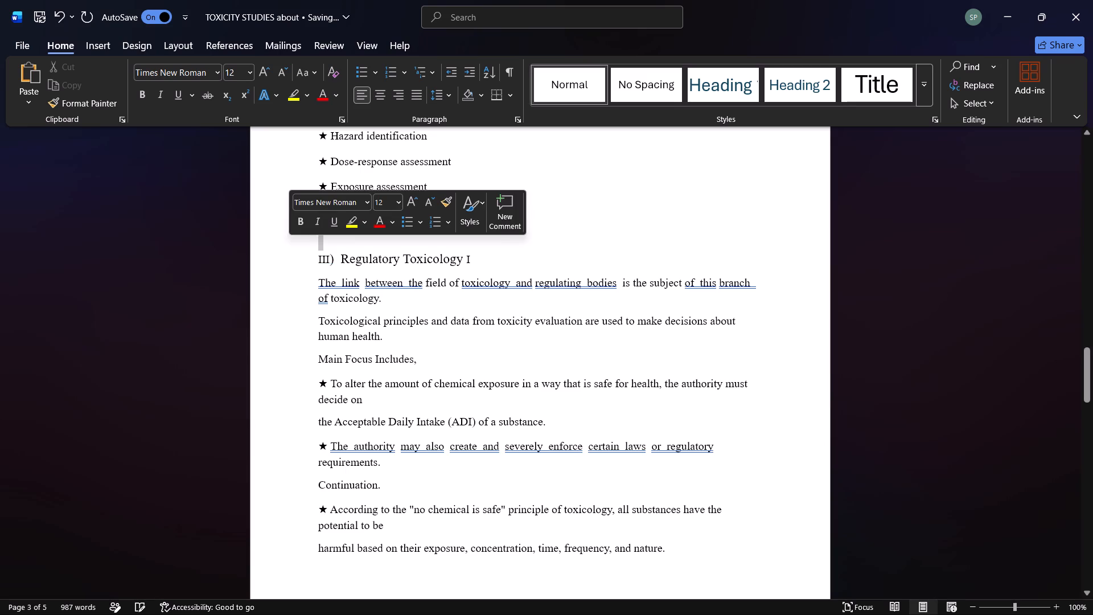
Increase the font size of the heading "IMPORTANCE OF TOXICITY STUDIES" to 14.
scroll(295, 317, down, 12)
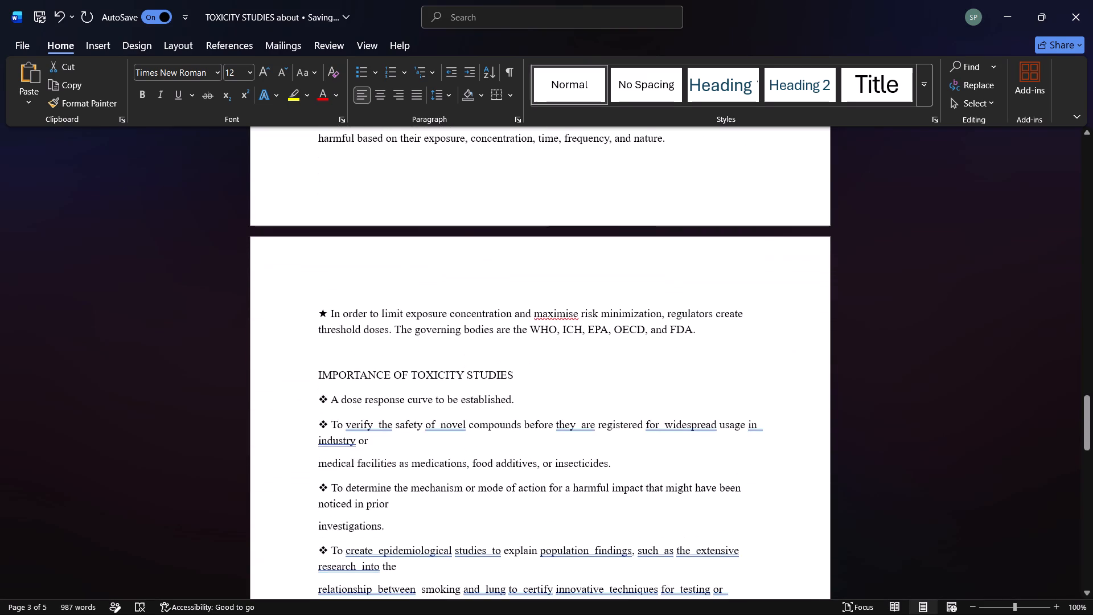
scroll(298, 317, down, 3)
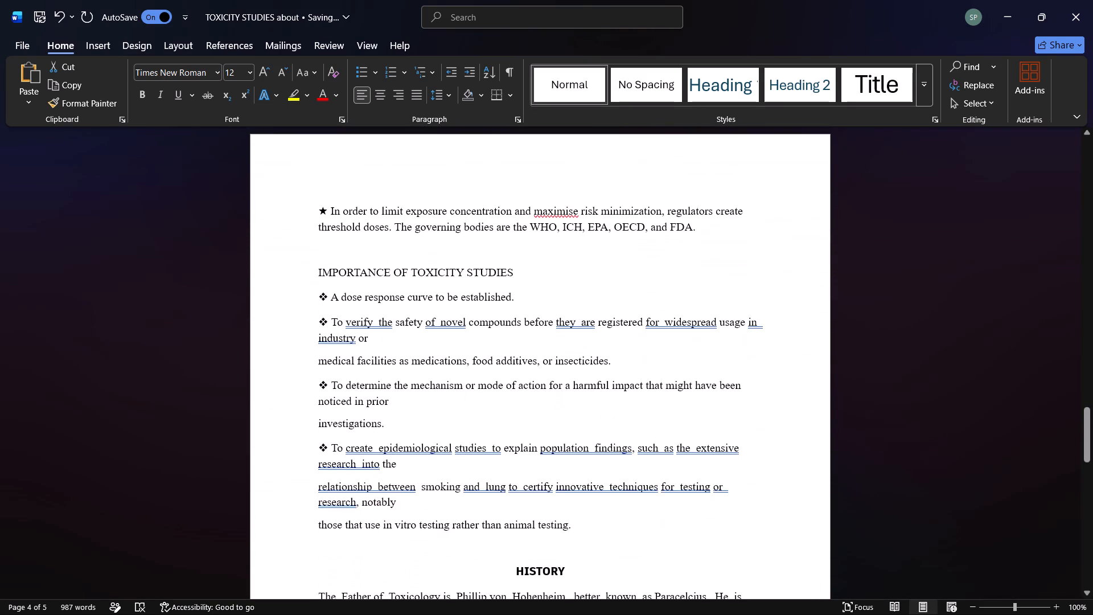
scroll(298, 317, down, 2)
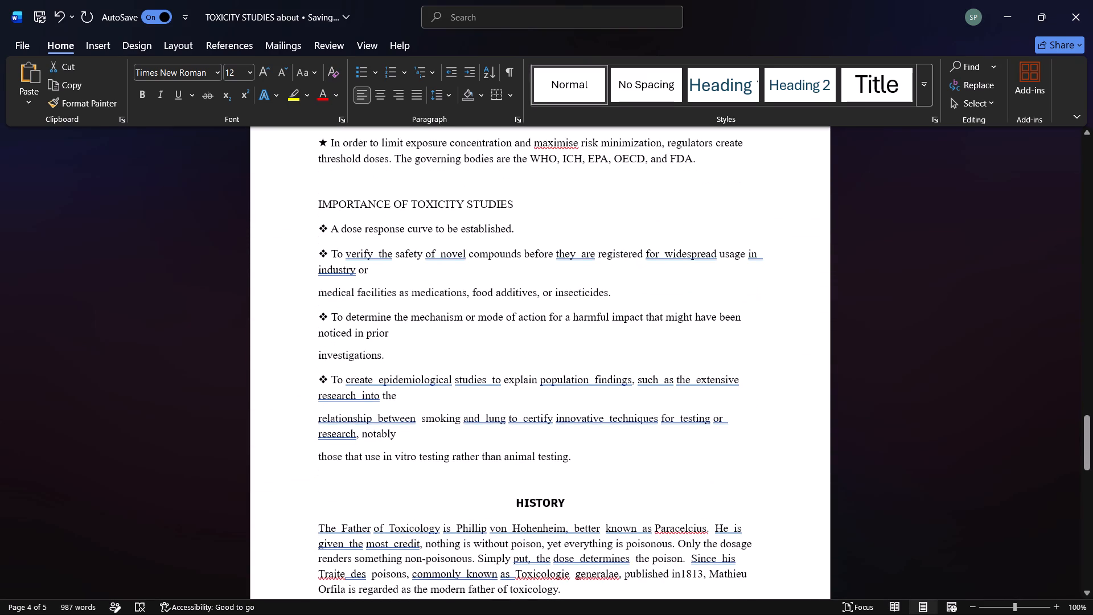
scroll(298, 317, down, 2)
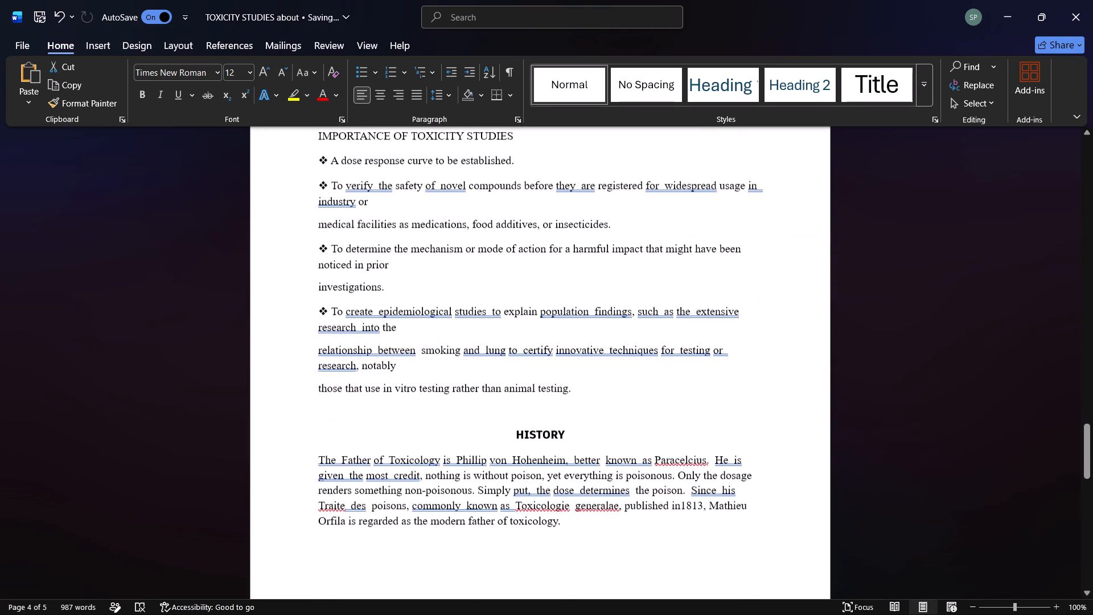
scroll(298, 317, up, 2)
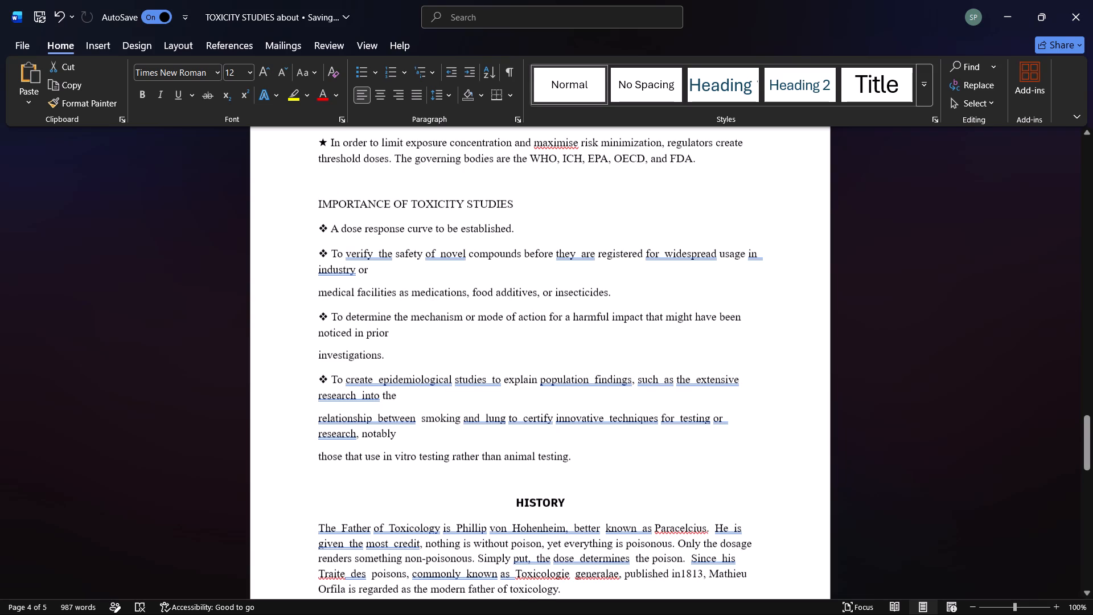
scroll(306, 314, down, 5)
scroll(306, 314, up, 6)
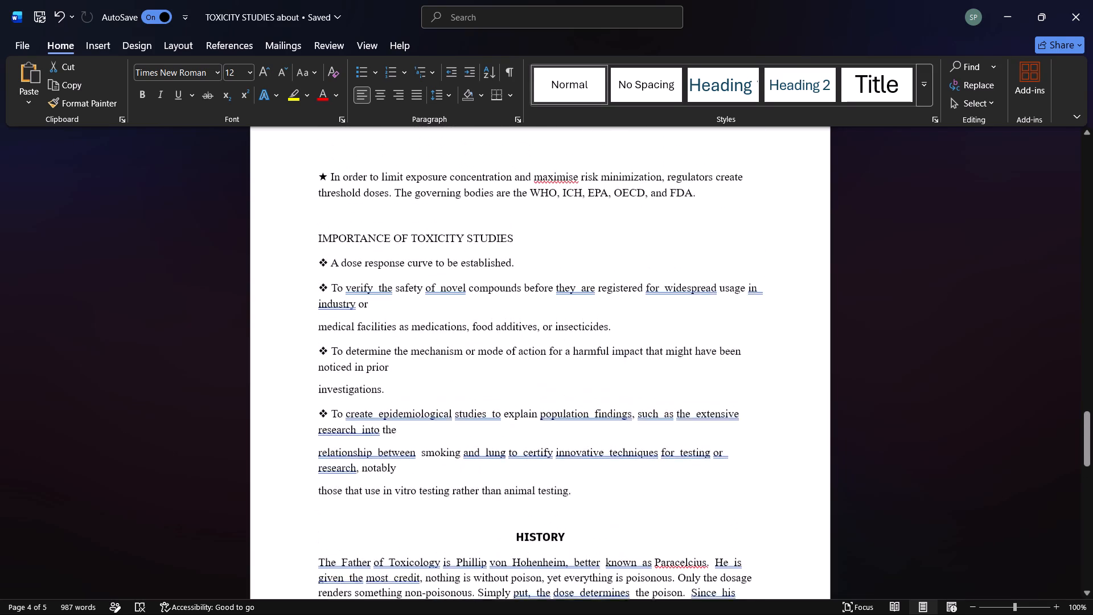
scroll(306, 313, up, 2)
drag(320, 305, 550, 300)
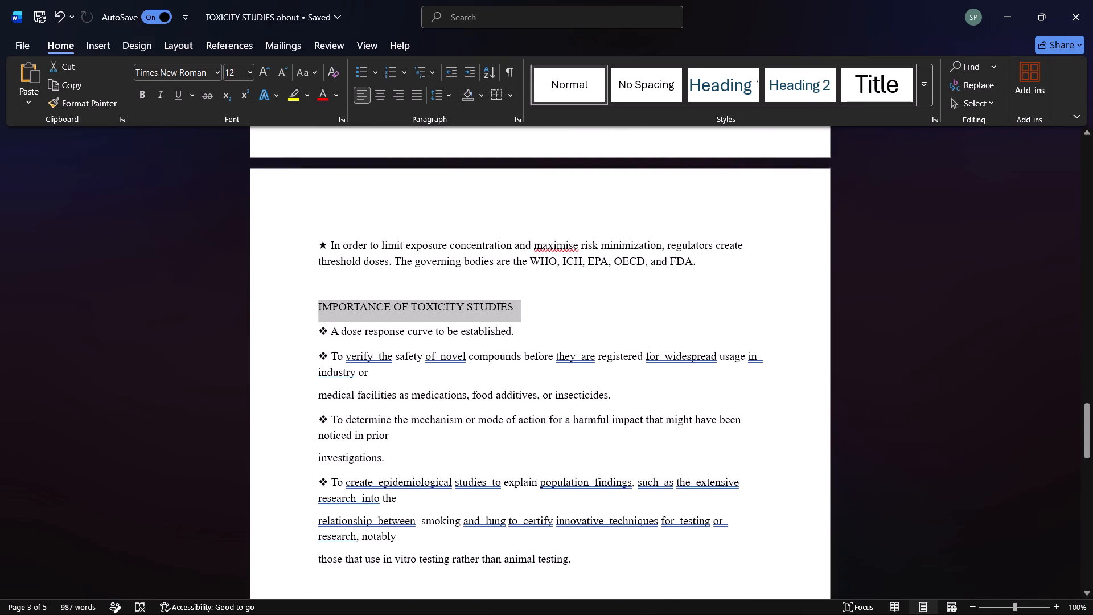
drag(550, 300, 552, 301)
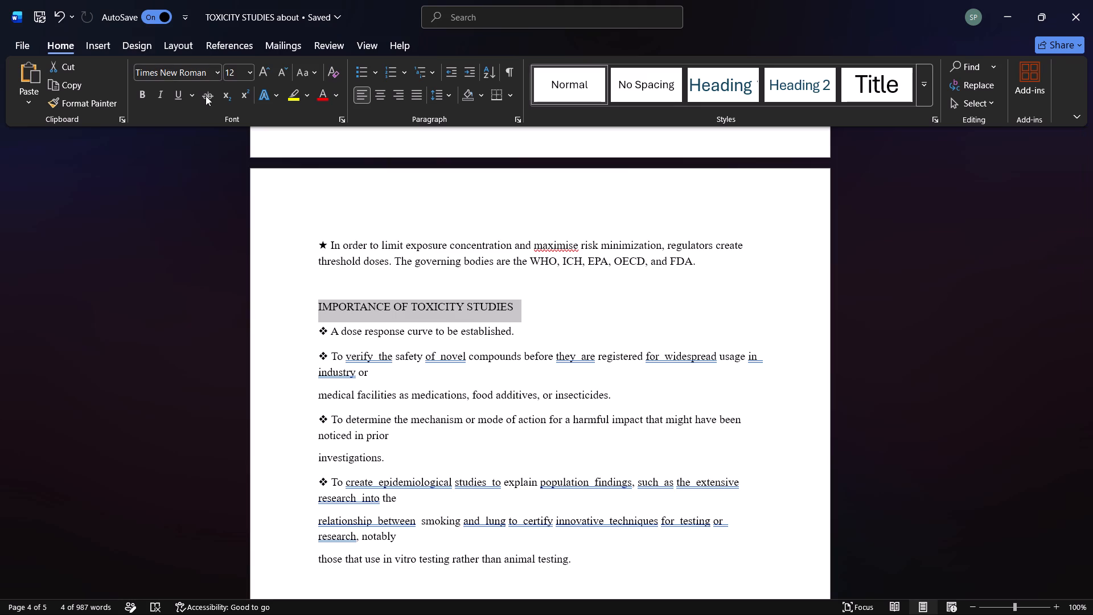
click(269, 77)
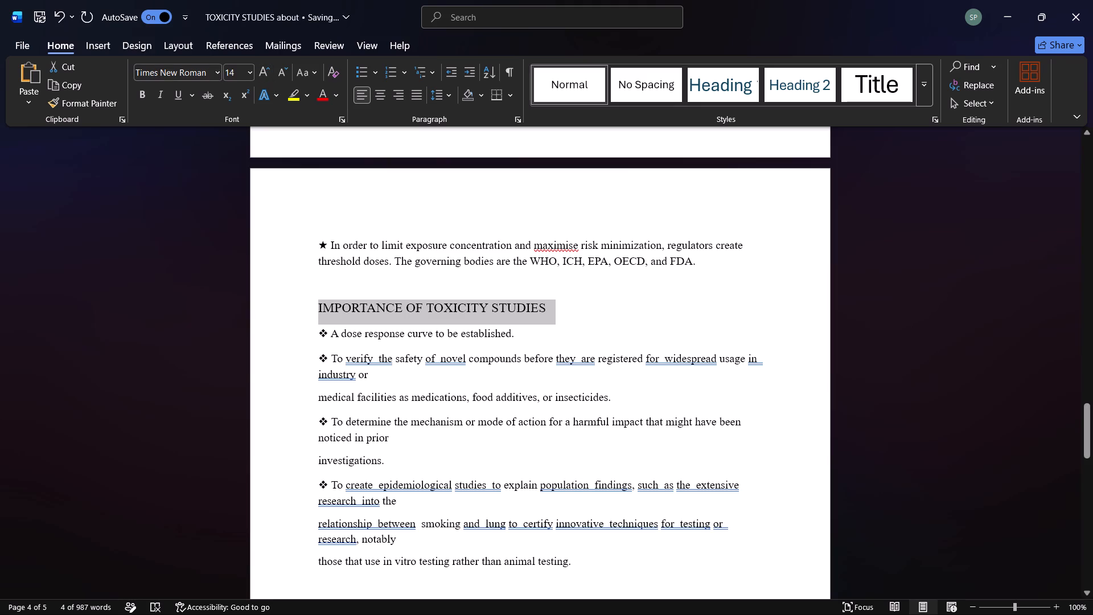
click(176, 385)
Increase the font size of the "HISTORY" heading to 14.
scroll(179, 383, down, 8)
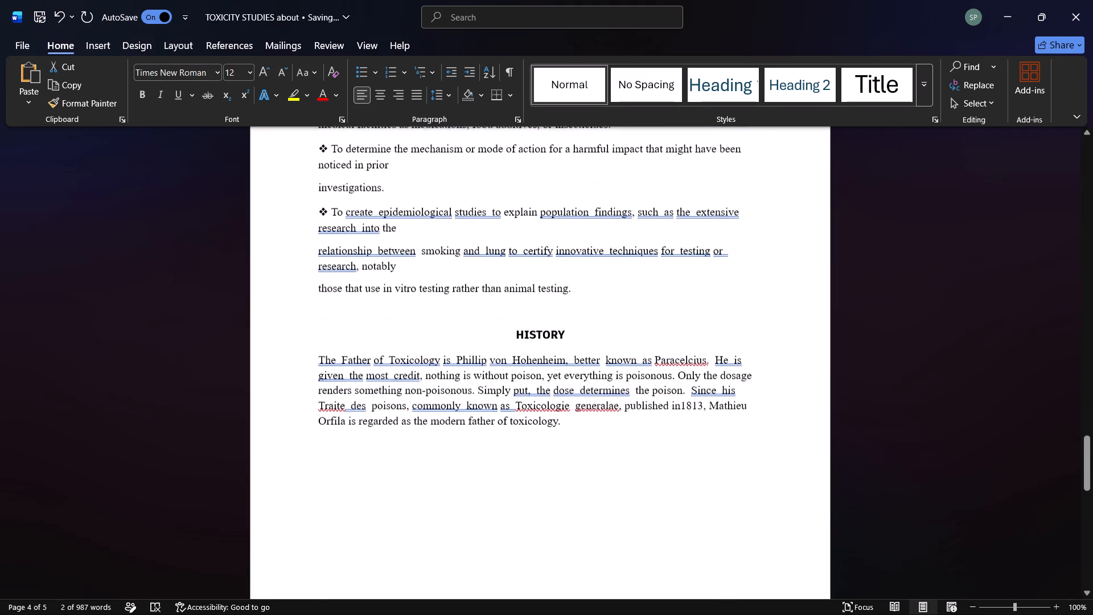
drag(499, 335, 500, 335)
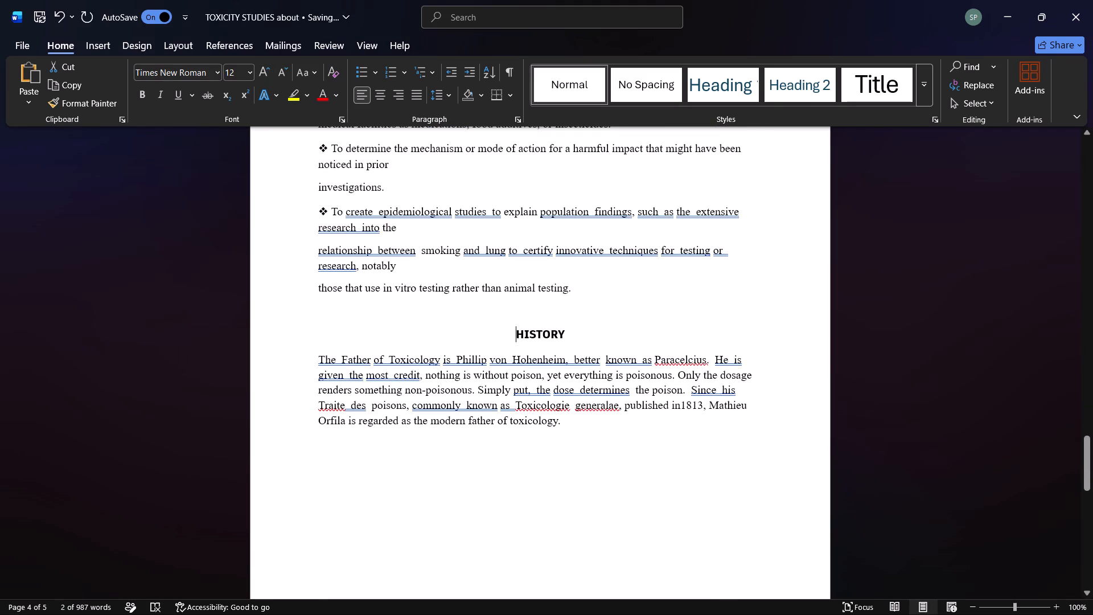
drag(500, 335, 572, 330)
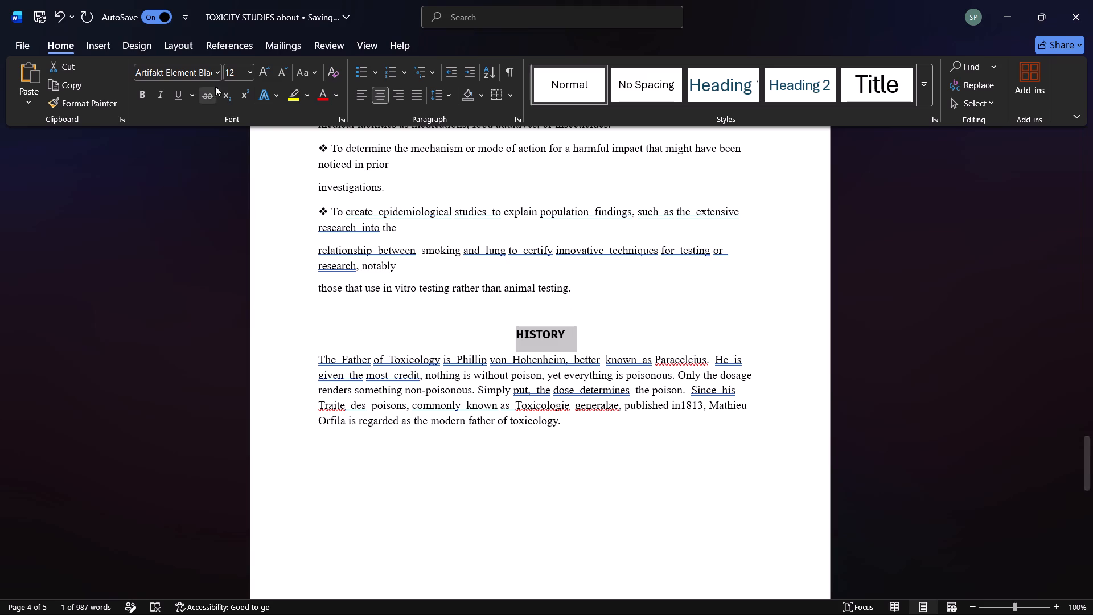
click(269, 79)
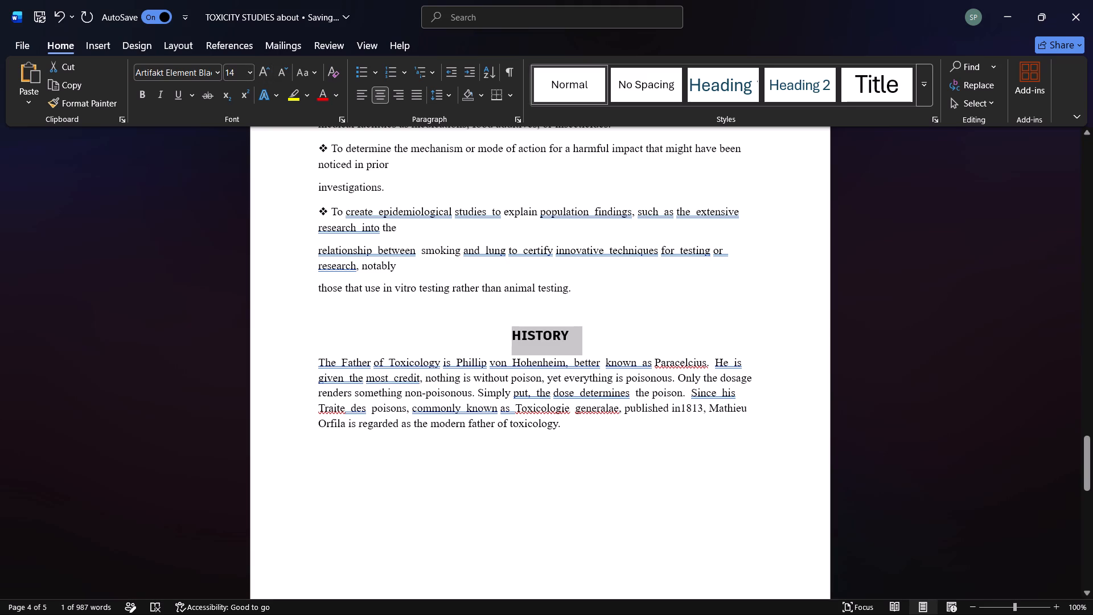
click(52, 428)
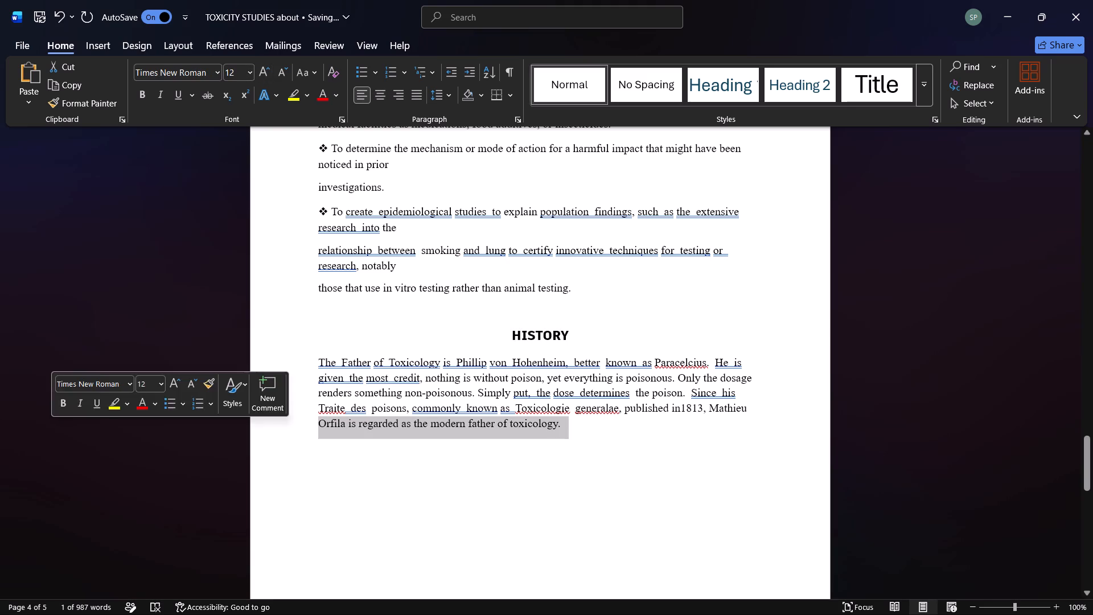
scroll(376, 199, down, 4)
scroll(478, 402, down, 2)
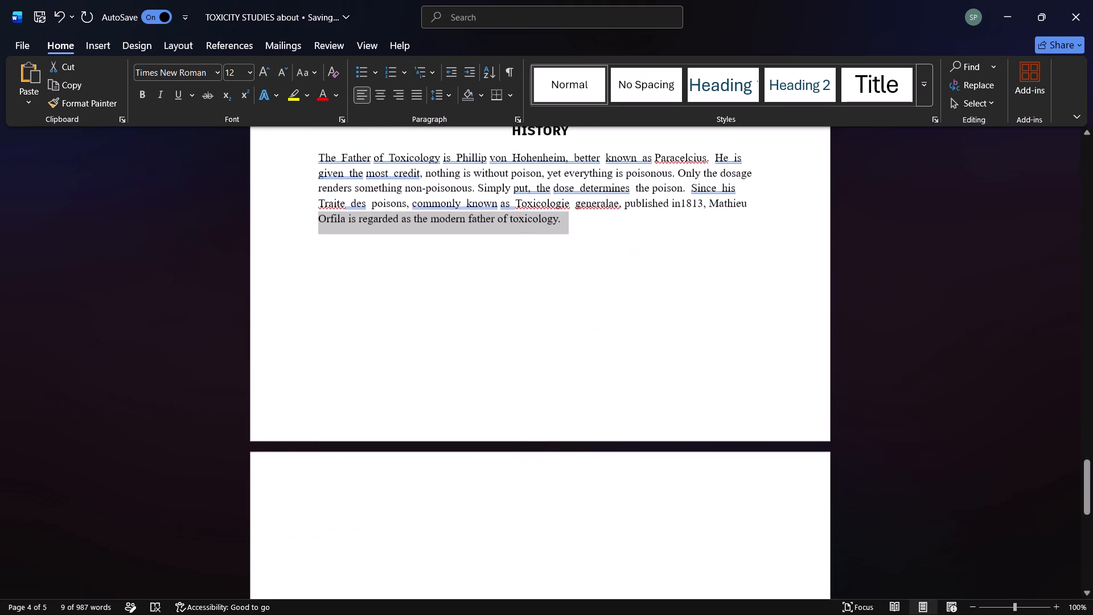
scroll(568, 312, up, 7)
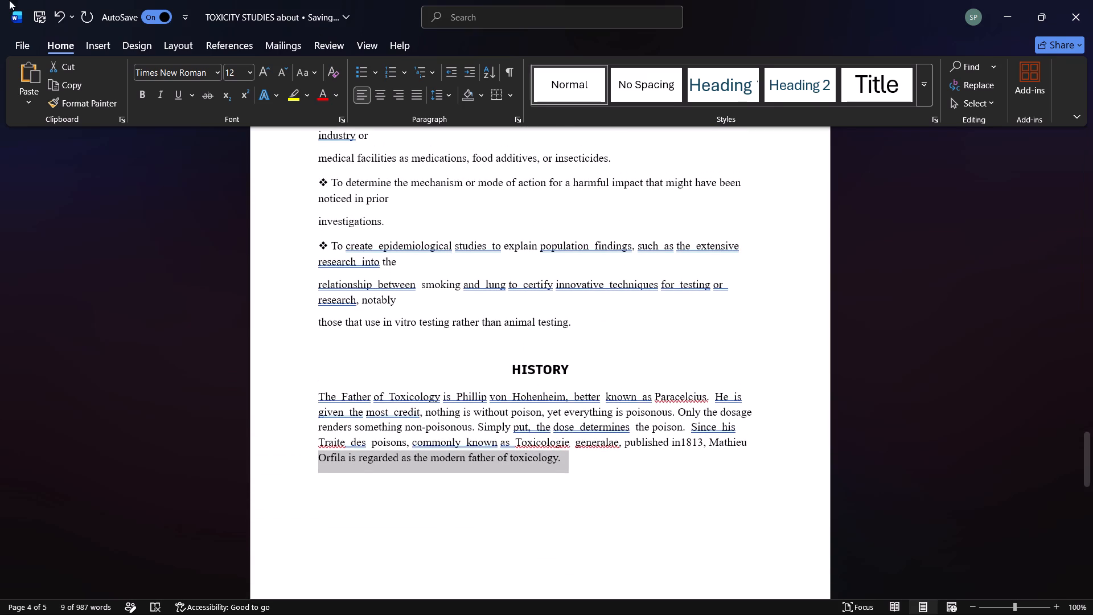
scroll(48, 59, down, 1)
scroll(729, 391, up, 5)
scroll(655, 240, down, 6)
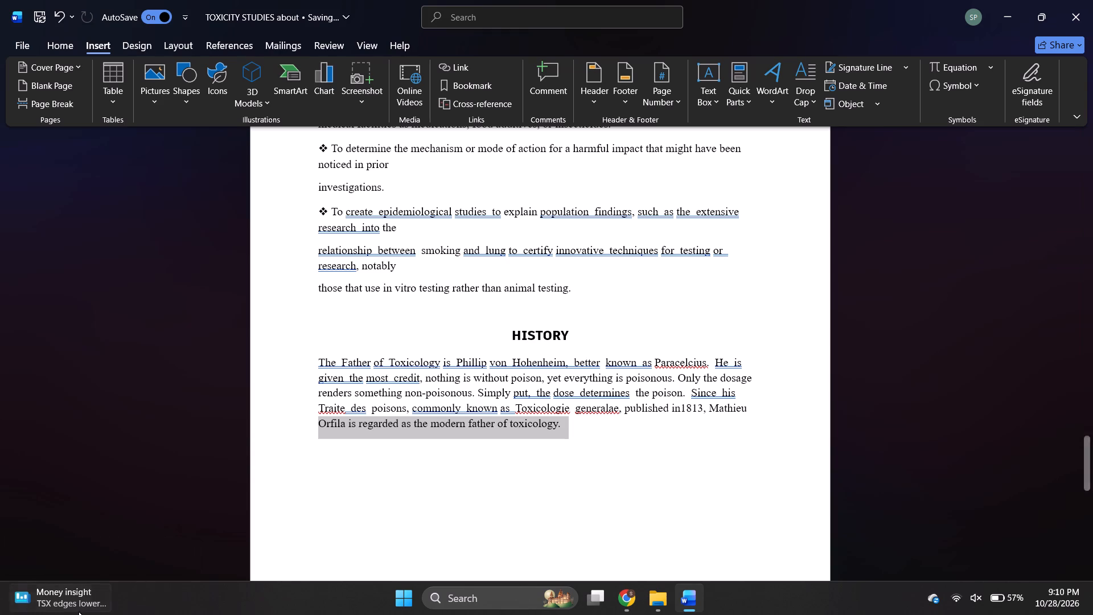
Switch to the ResearchGate article in Chrome and examine its sections from Regulatory Toxicology back to the paragraph above "IMPORTANCE OF TOXICITY STUDIES".
click(628, 598)
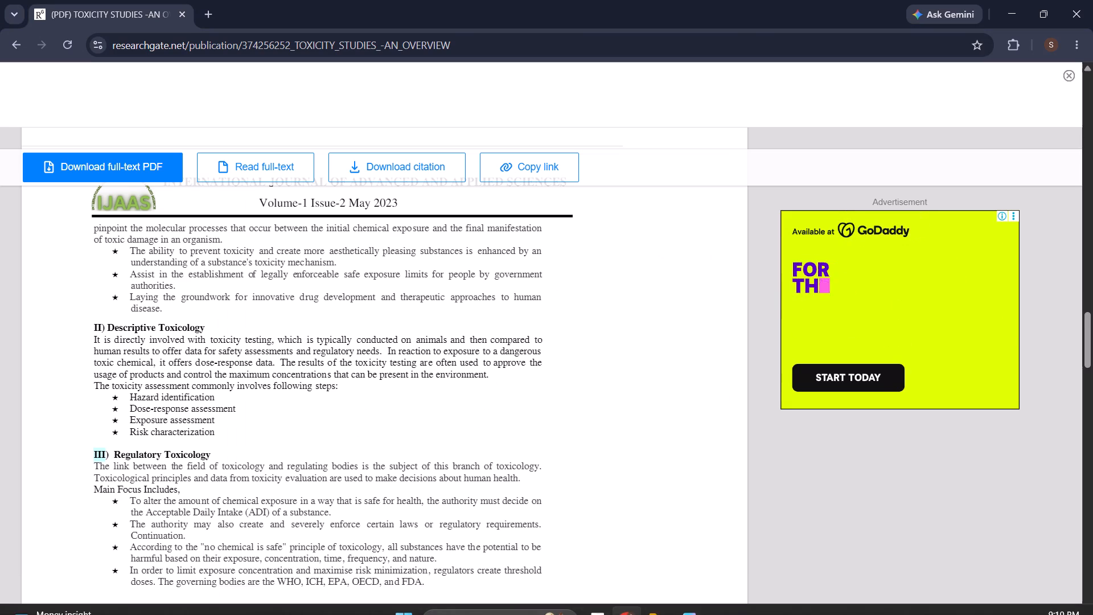
scroll(384, 520, down, 1)
scroll(385, 519, up, 9)
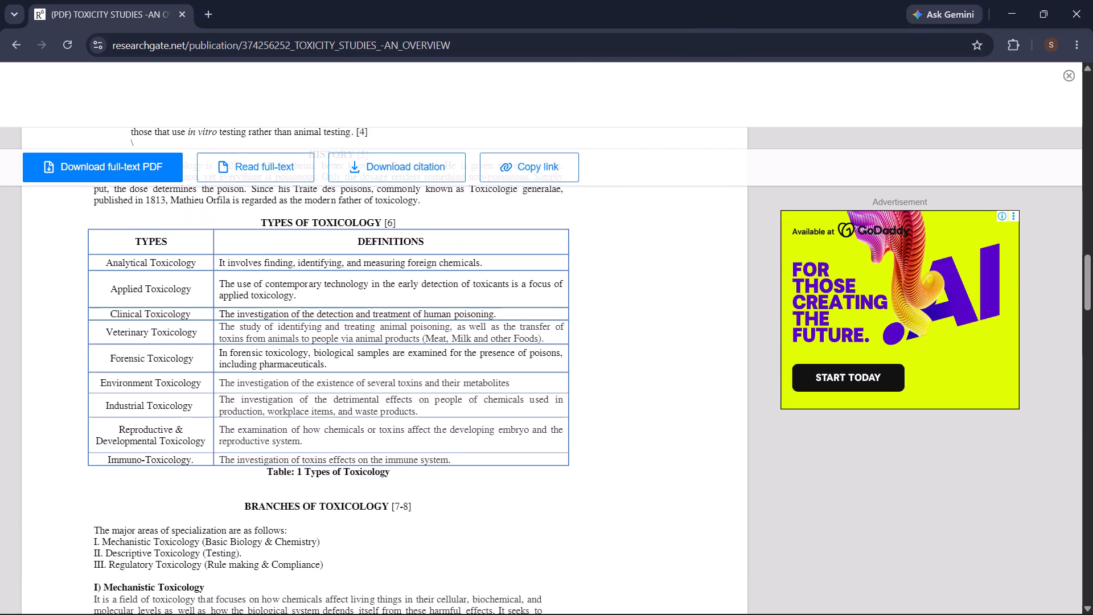
scroll(392, 509, up, 7)
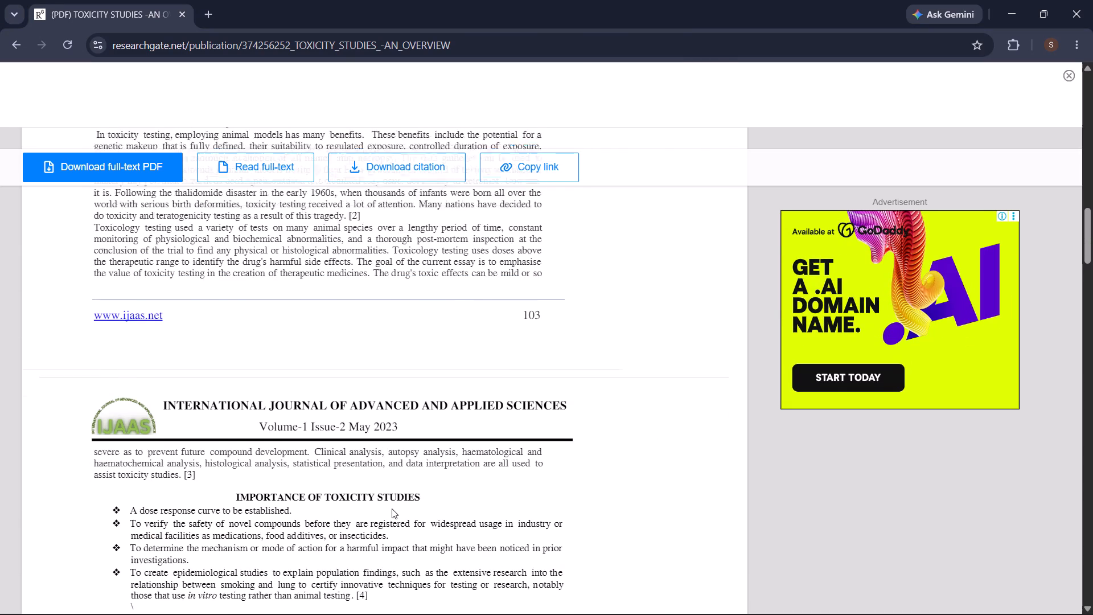
scroll(392, 508, up, 1)
scroll(392, 508, down, 1)
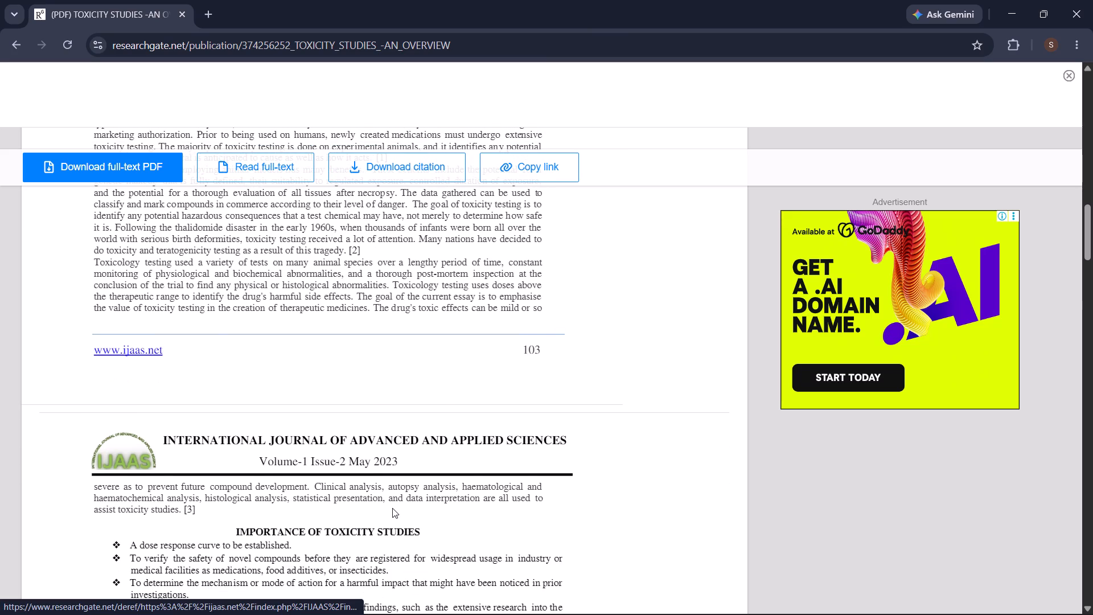
scroll(410, 509, down, 1)
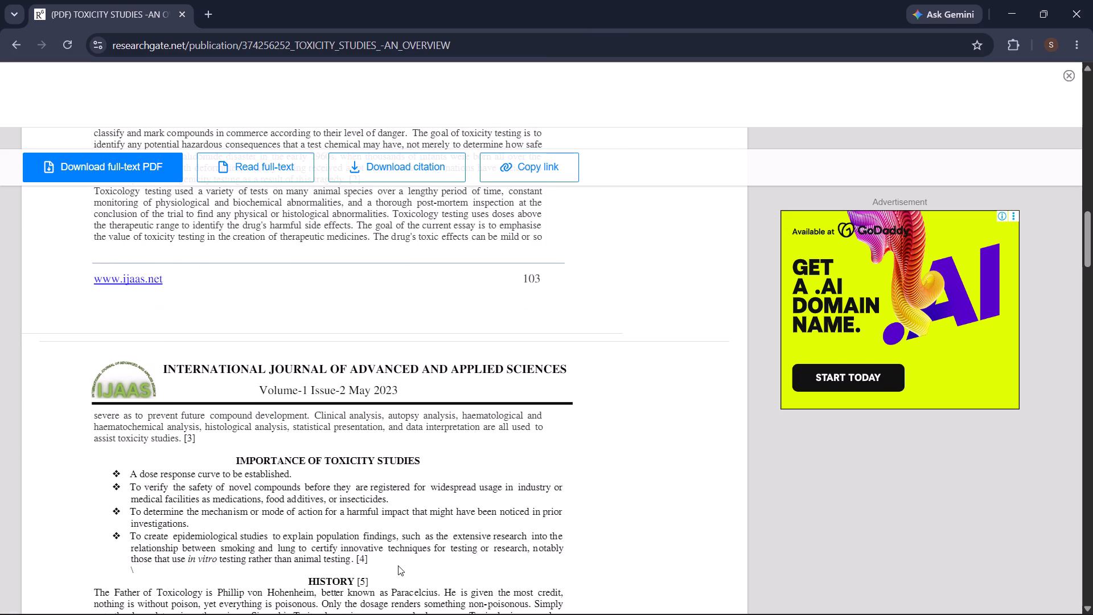
scroll(395, 567, down, 2)
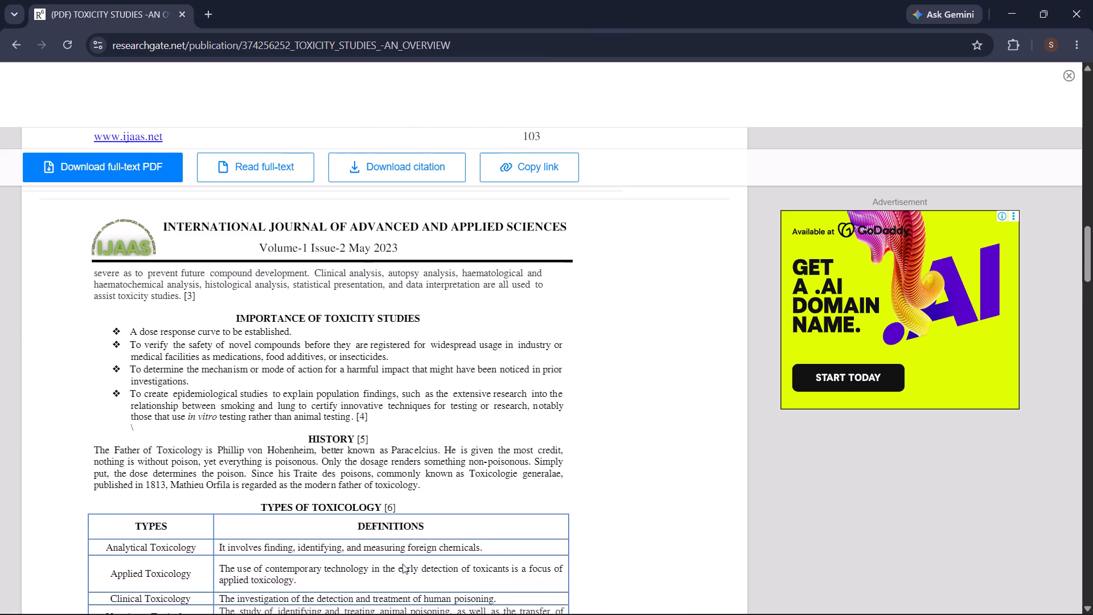
scroll(402, 564, up, 1)
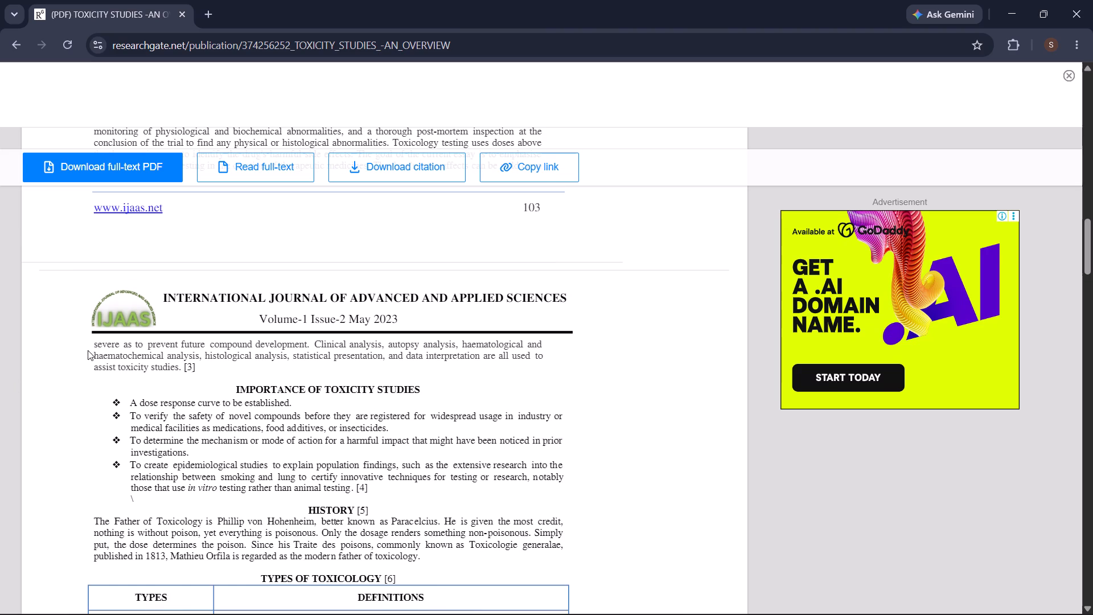
drag(88, 349, 157, 374)
drag(94, 344, 258, 401)
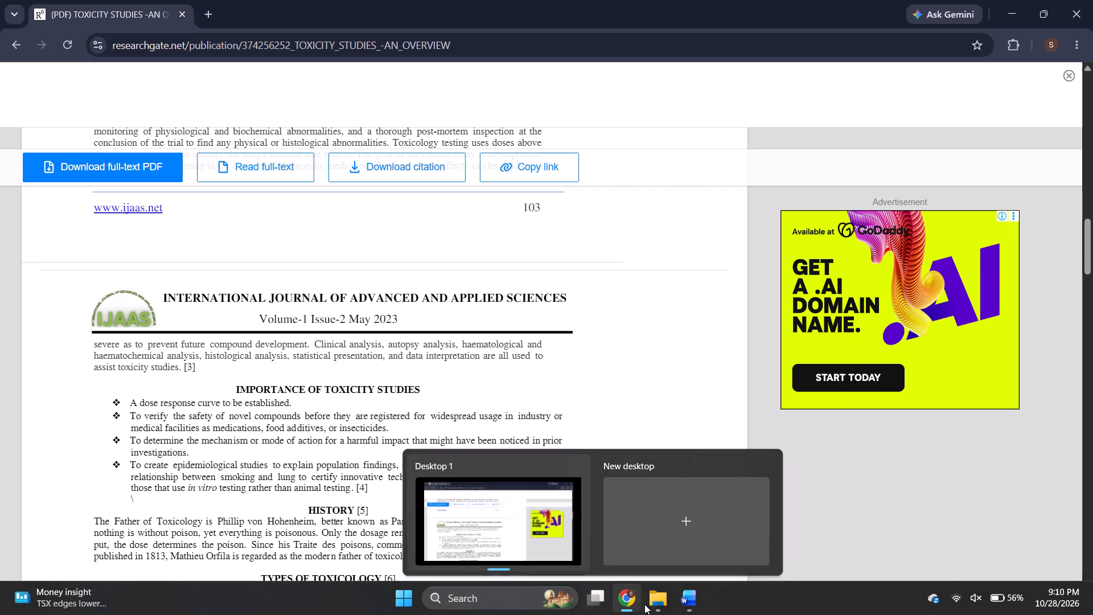
Switch to Microsoft Word and review the document's section order and headings between HISTORY and INTRODUCTION against the article.
click(691, 600)
scroll(646, 501, down, 2)
scroll(648, 498, up, 4)
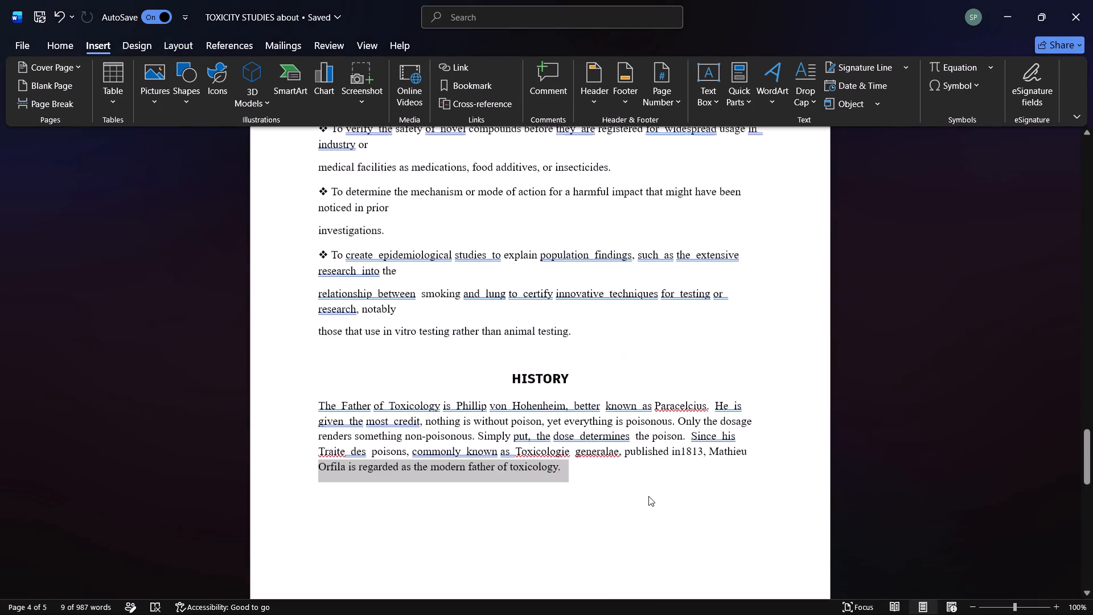
scroll(650, 493, up, 7)
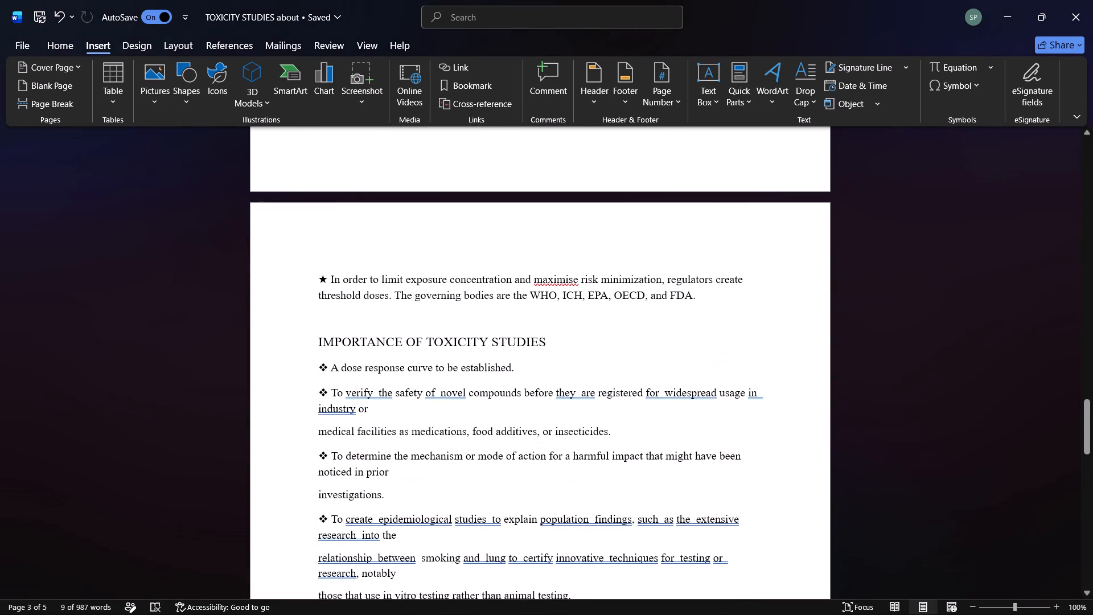
scroll(650, 490, up, 5)
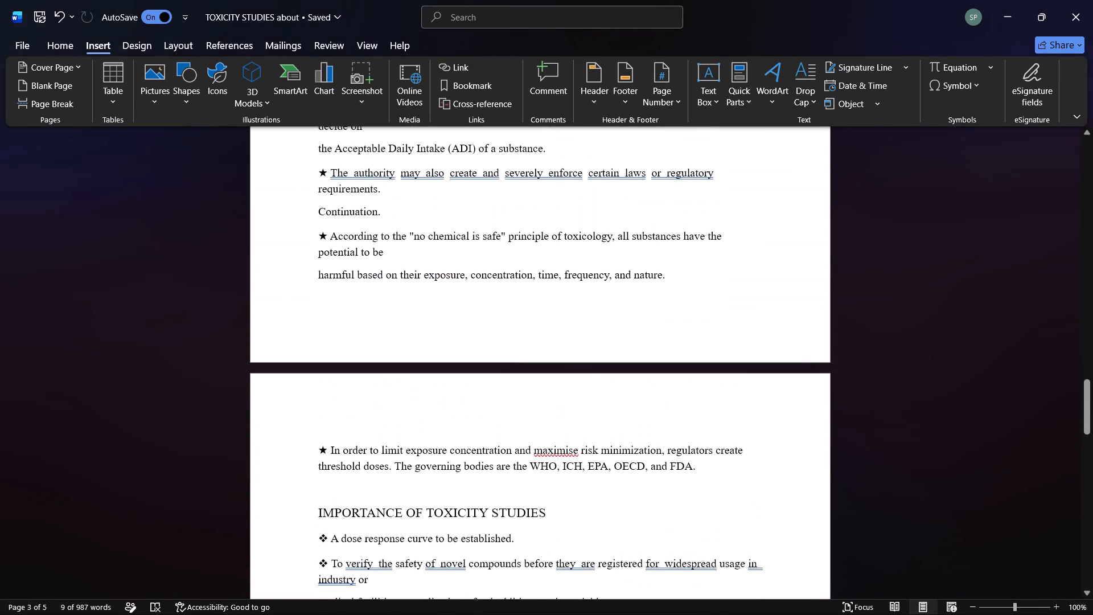
scroll(650, 489, up, 18)
scroll(649, 476, up, 8)
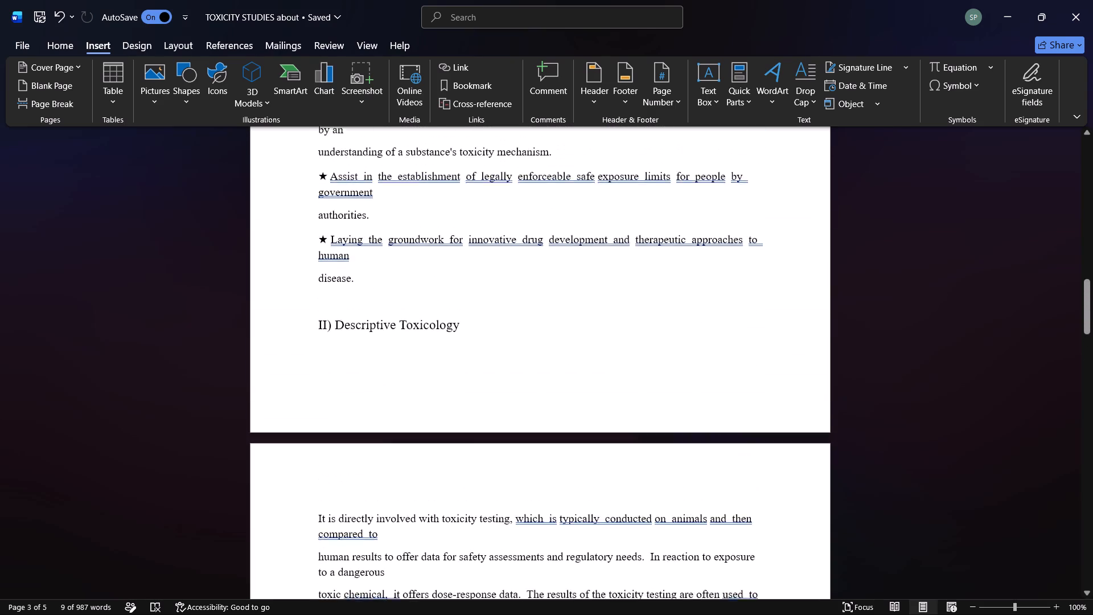
scroll(649, 472, up, 8)
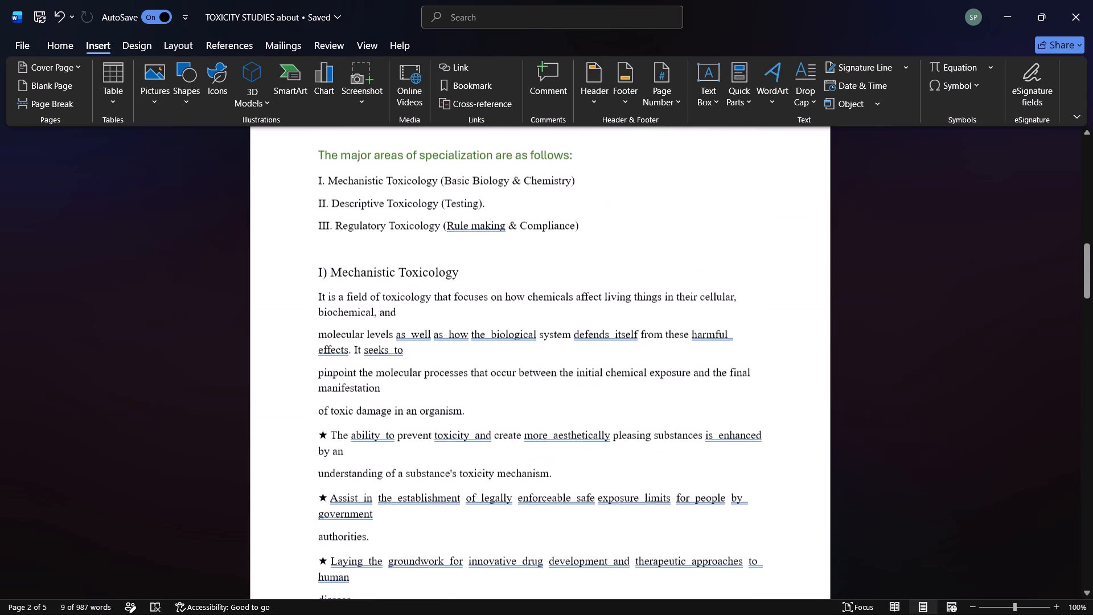
scroll(649, 471, up, 4)
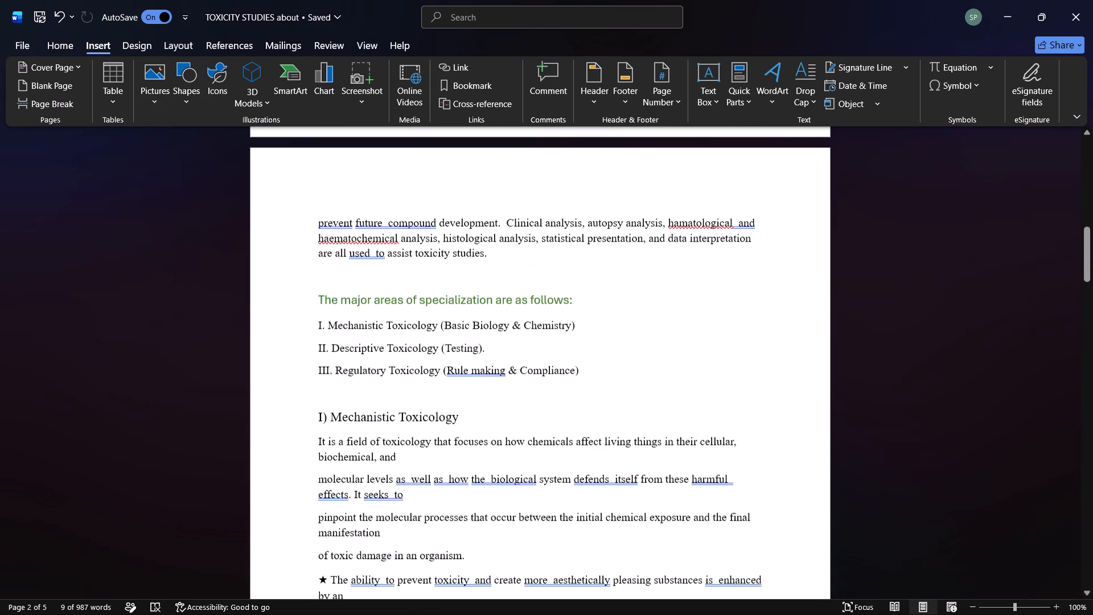
scroll(651, 465, up, 1)
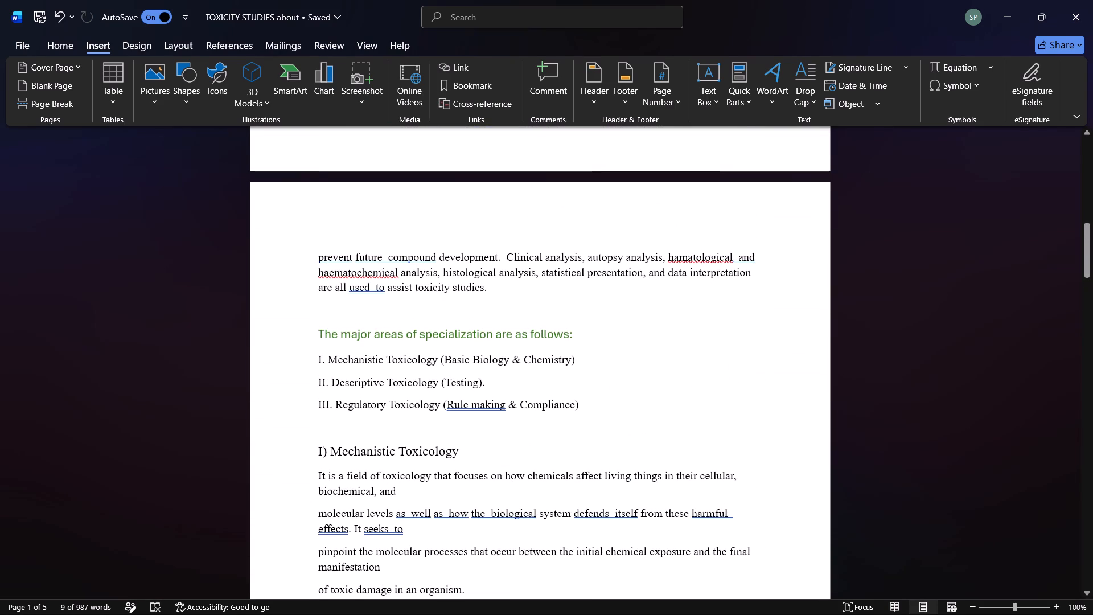
scroll(396, 239, up, 9)
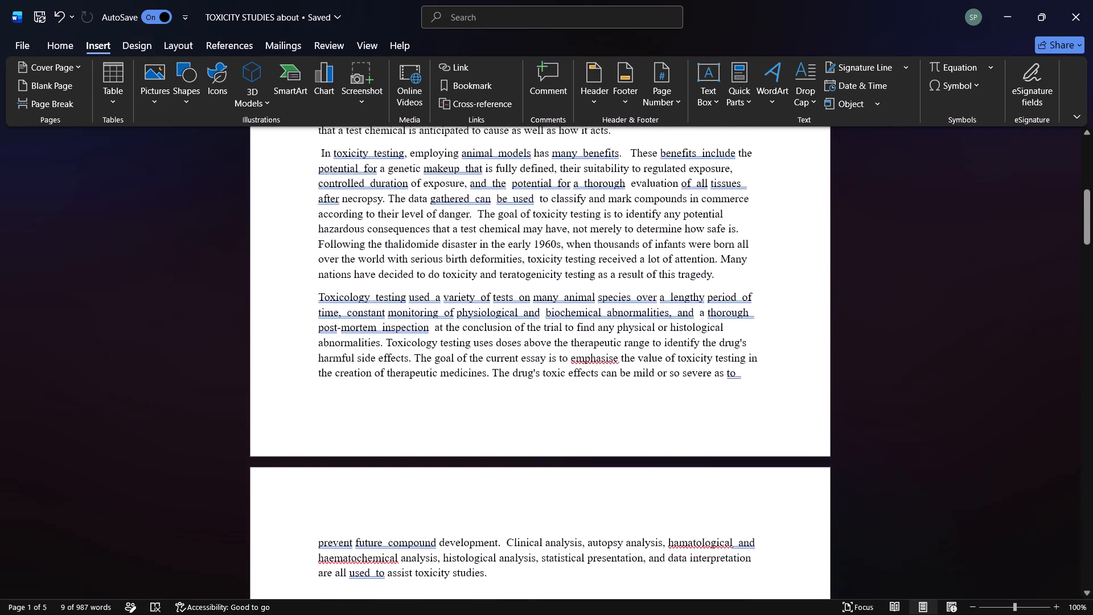
scroll(398, 229, up, 9)
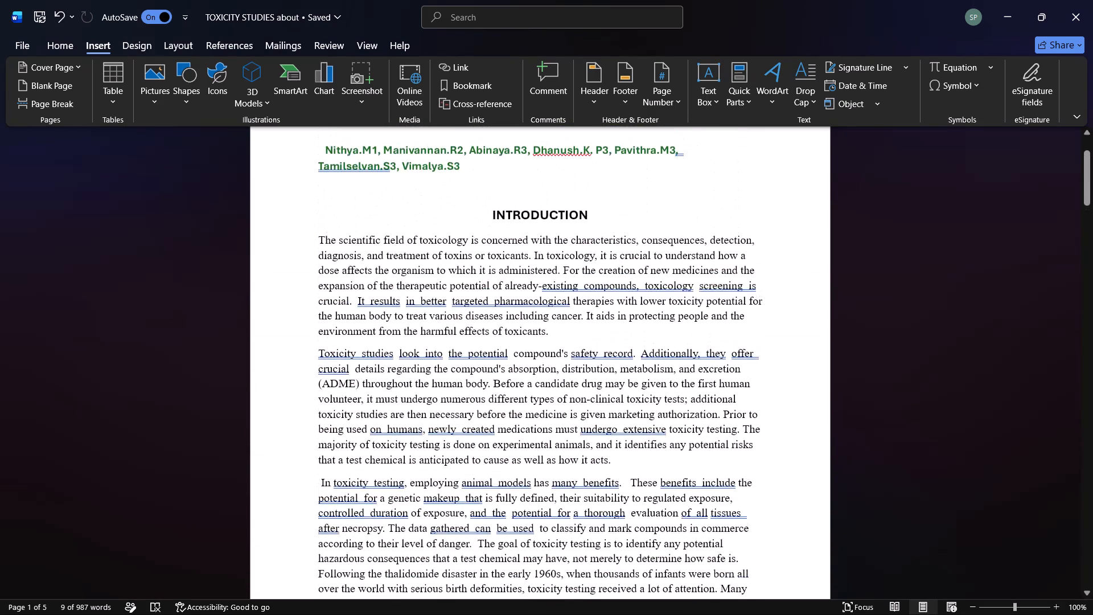
scroll(403, 220, down, 11)
scroll(406, 216, down, 11)
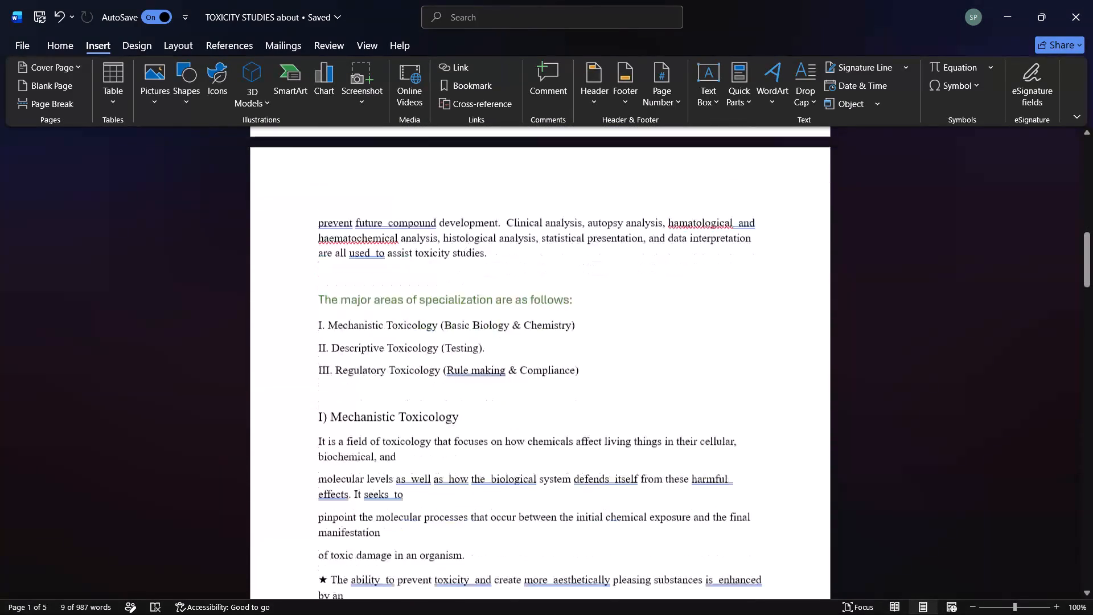
scroll(410, 219, down, 4)
scroll(412, 220, up, 4)
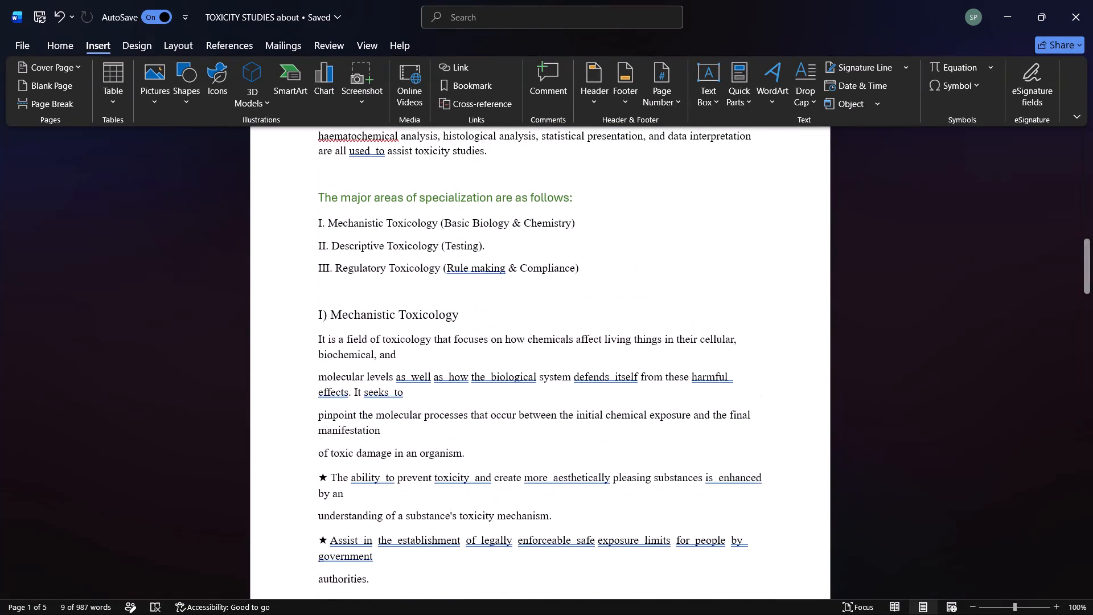
Switch back to the article in Chrome and check its section order from INTRODUCTION through Regulatory Toxicology.
click(623, 603)
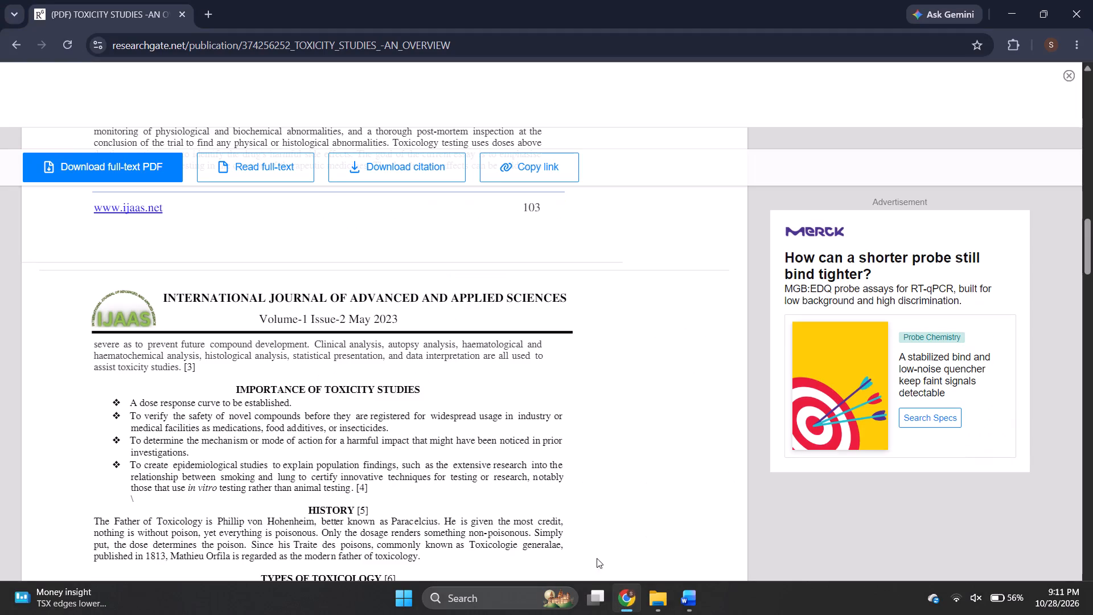
scroll(571, 511, down, 3)
scroll(571, 508, up, 9)
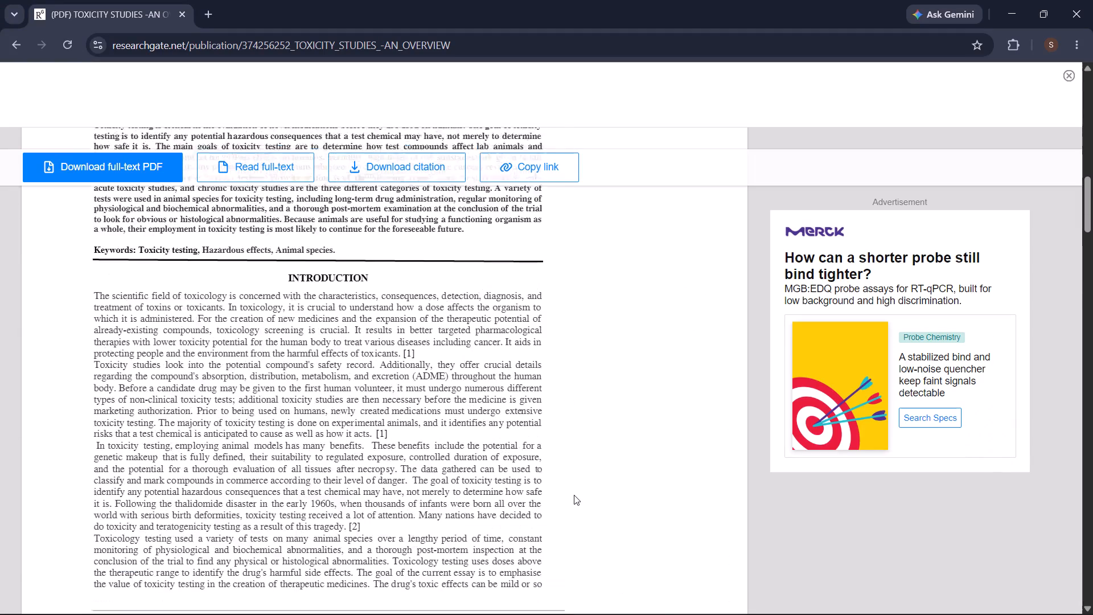
scroll(574, 495, up, 3)
scroll(574, 494, down, 8)
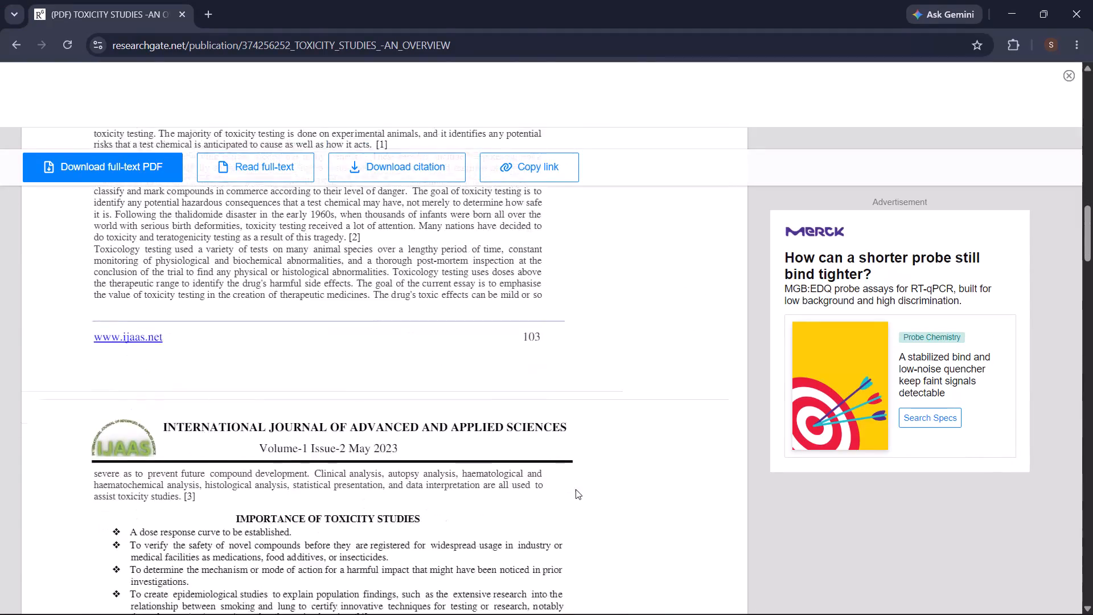
scroll(576, 482, down, 13)
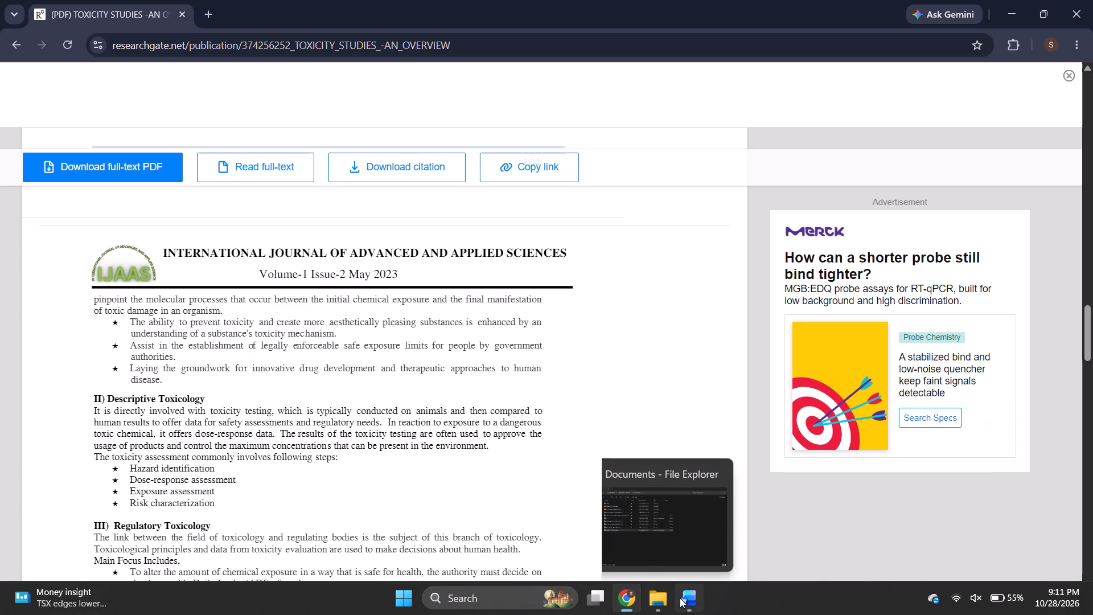
Switch to Microsoft Word and place the cursor in the blank area below the HISTORY paragraph.
click(685, 598)
scroll(525, 479, down, 2)
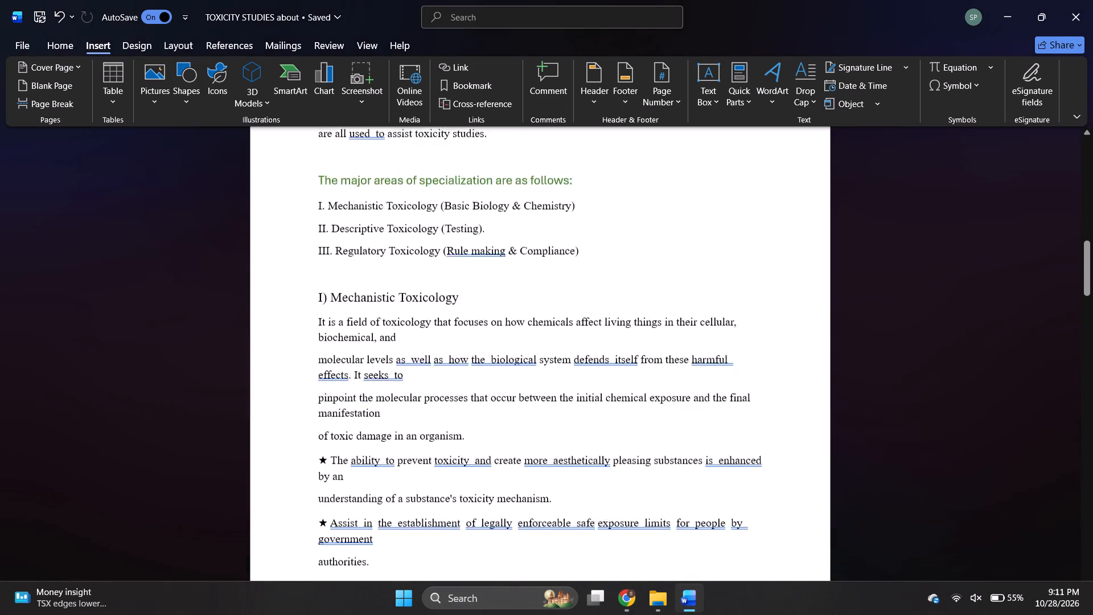
scroll(525, 479, down, 20)
scroll(525, 479, down, 2)
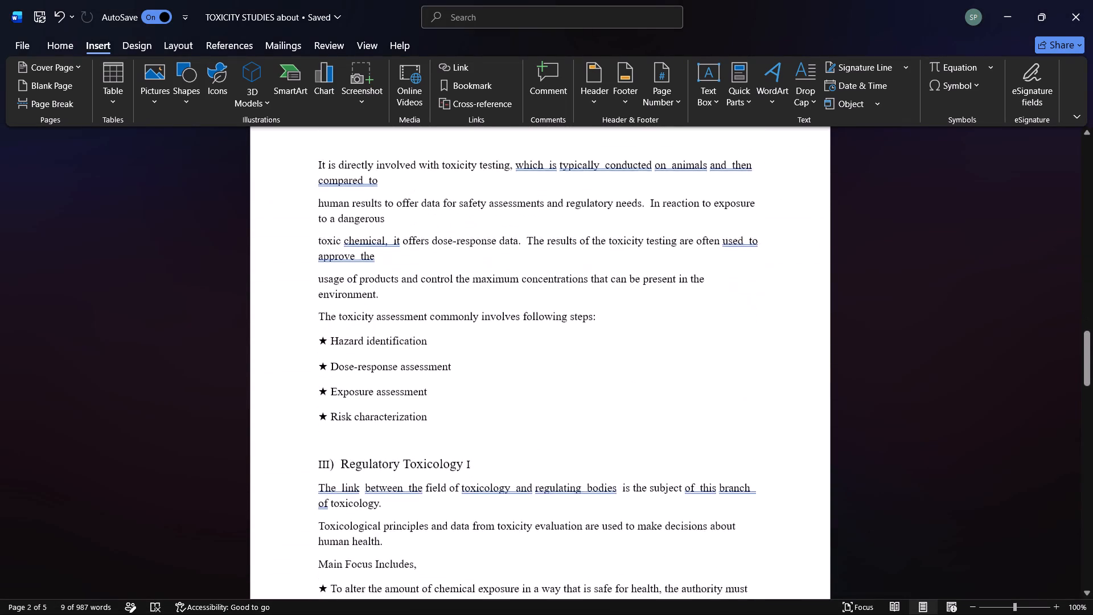
scroll(529, 468, down, 20)
scroll(529, 468, down, 2)
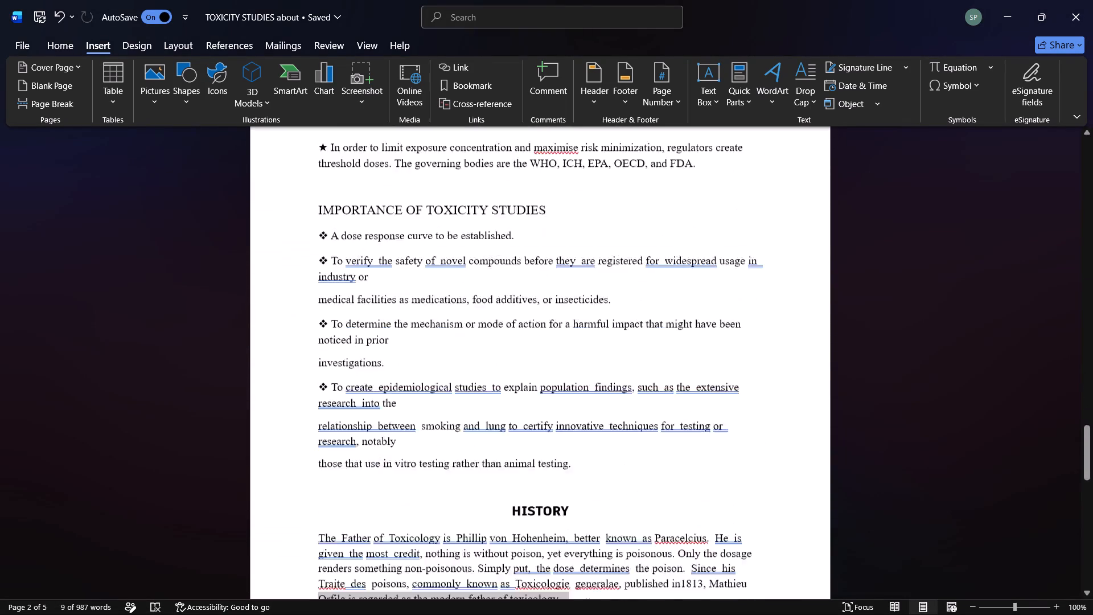
scroll(532, 470, down, 11)
click(539, 327)
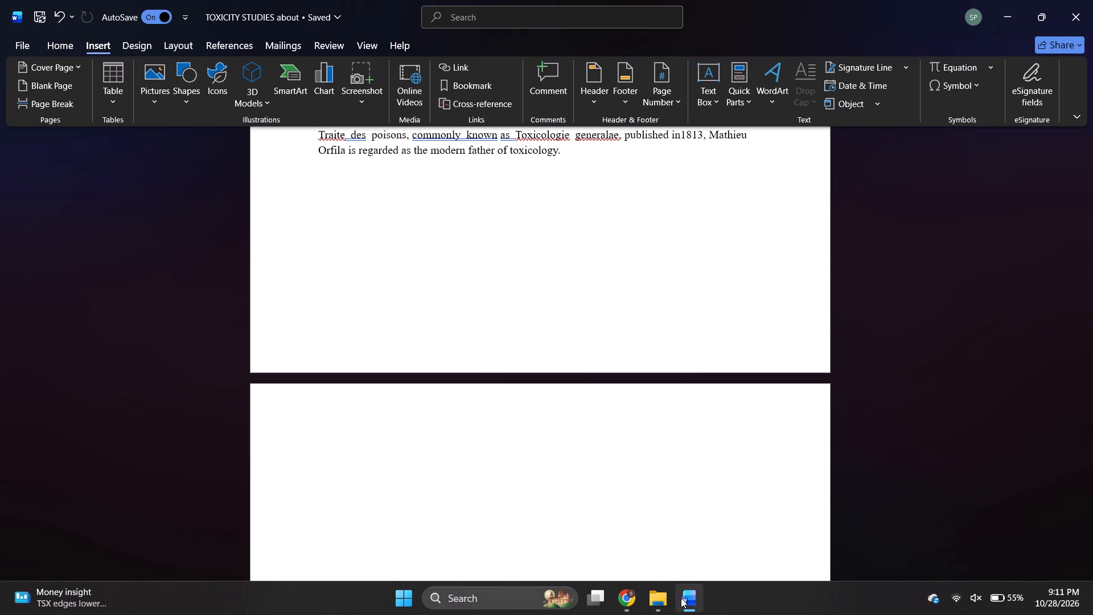
Switch to the article in Chrome, look through its remaining sections and locate the "TYPES OF TOXICOLOGY" table following HISTORY.
click(633, 597)
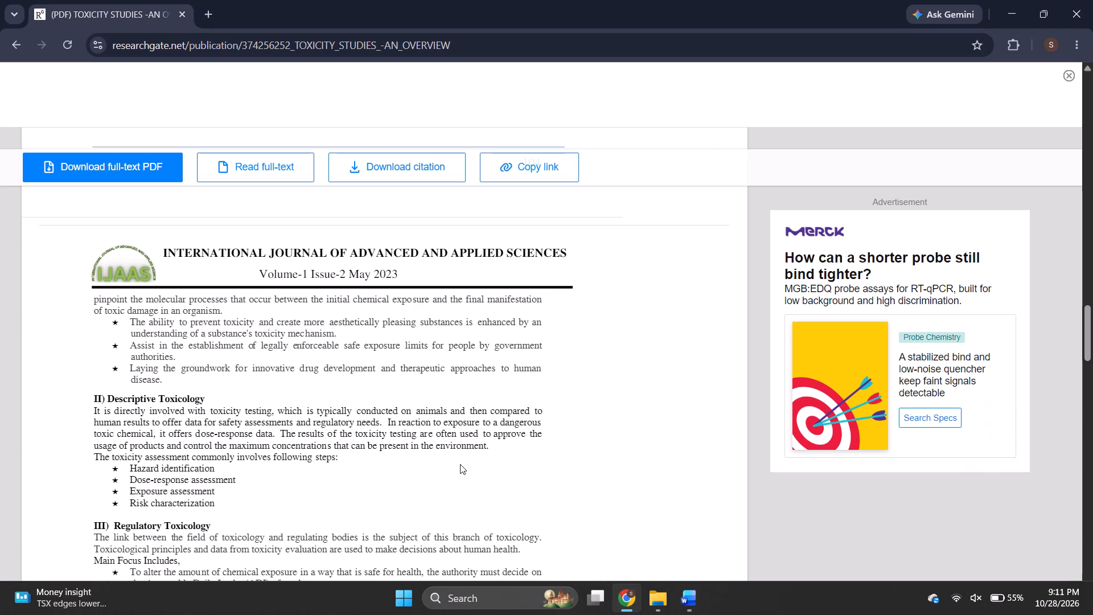
scroll(460, 464, down, 11)
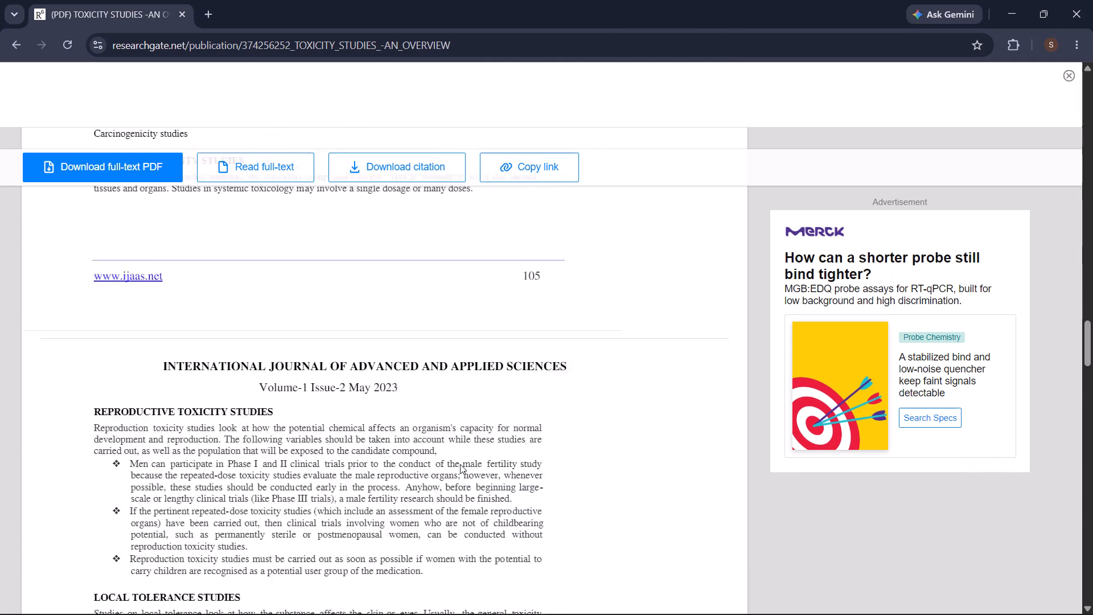
scroll(460, 464, down, 12)
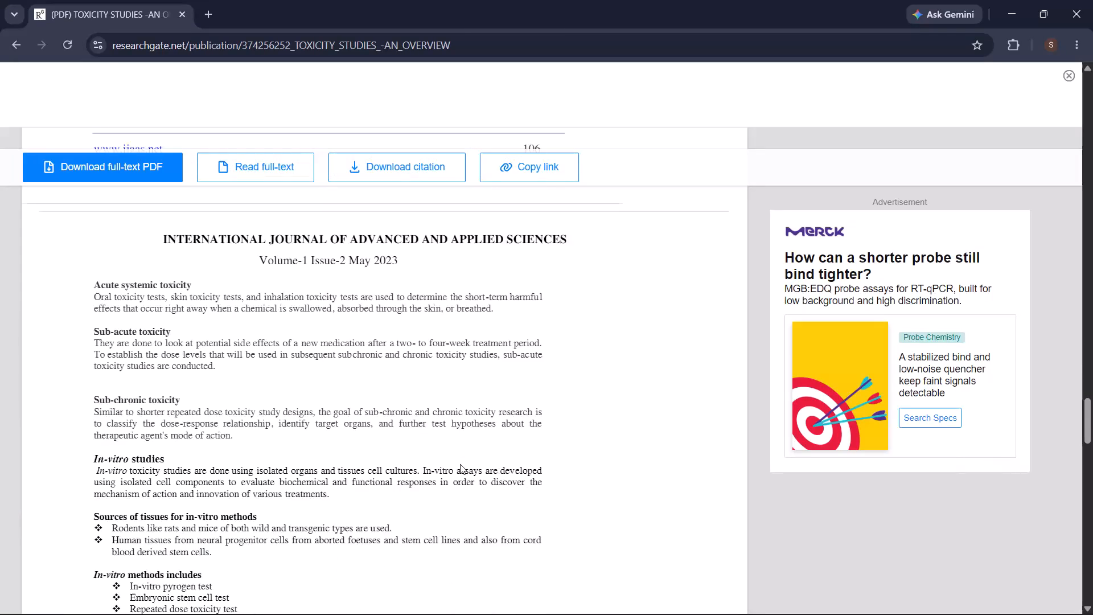
scroll(460, 464, up, 13)
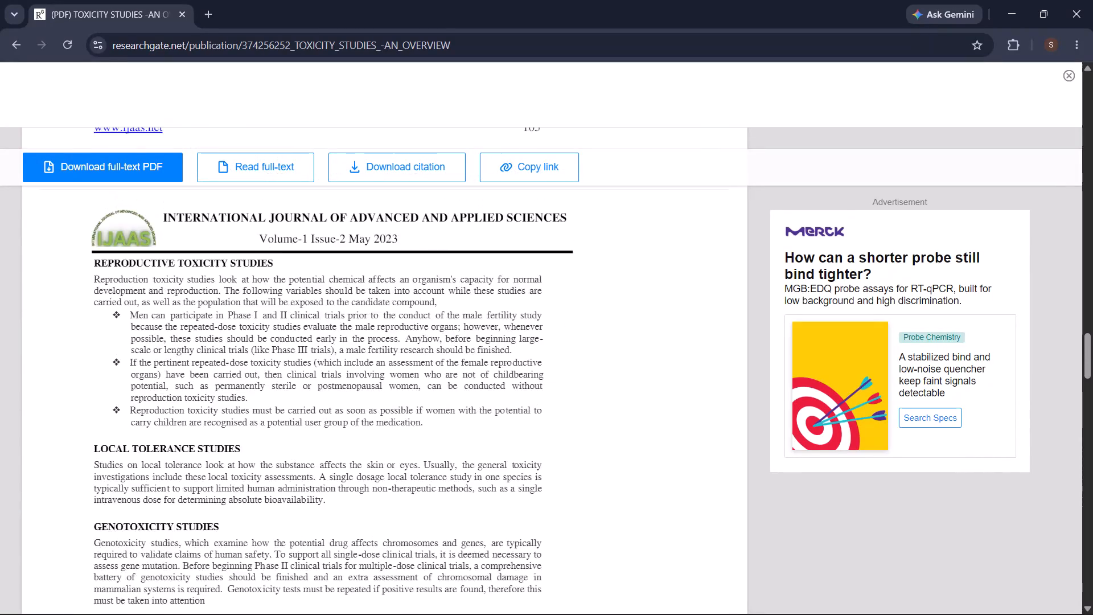
scroll(461, 463, up, 16)
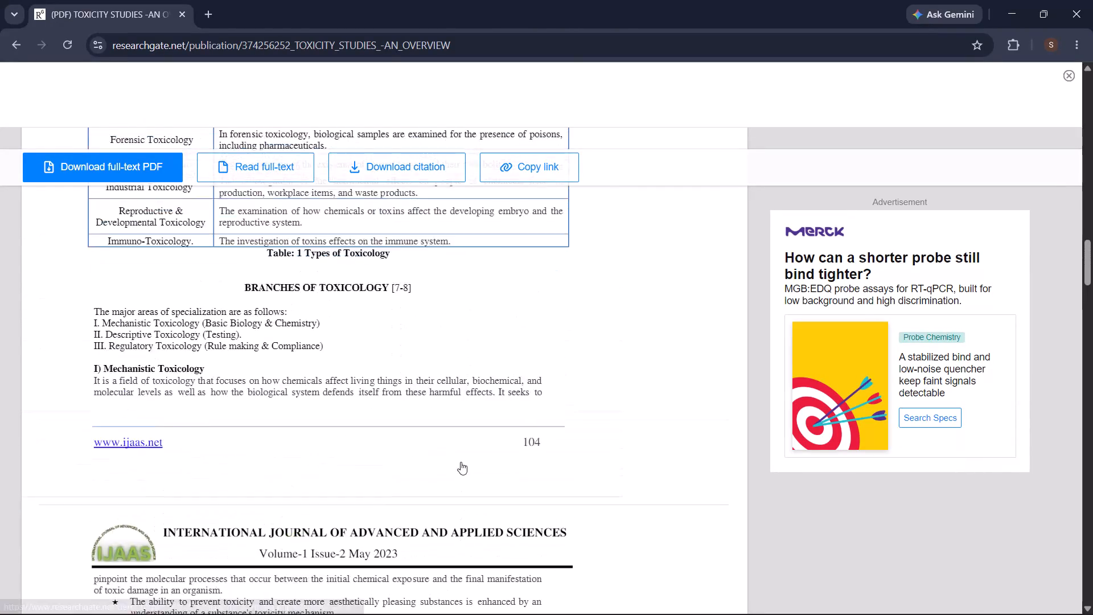
scroll(461, 462, up, 6)
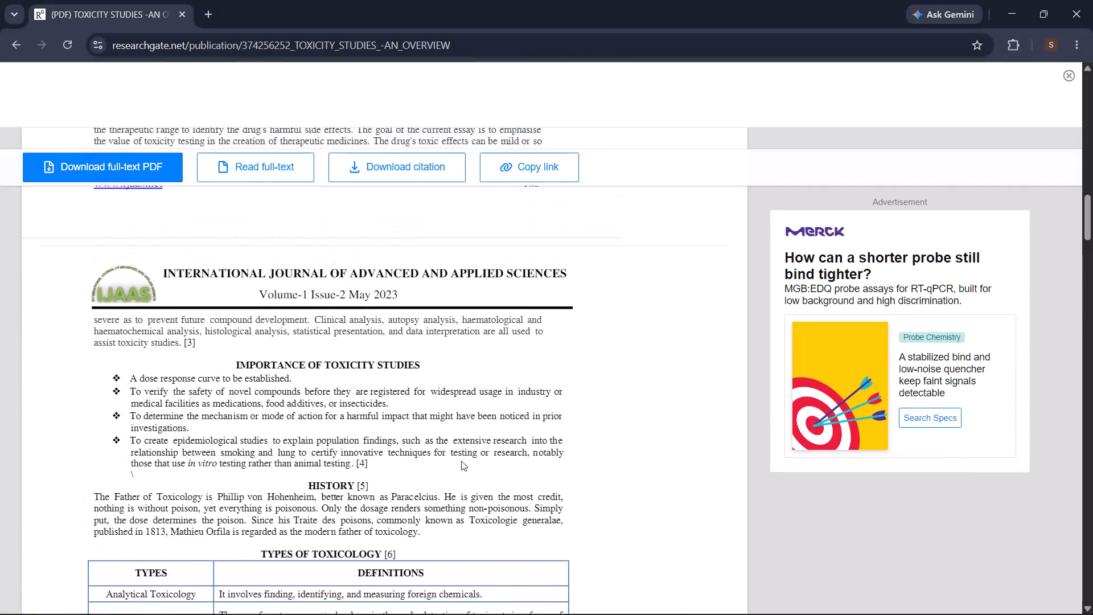
scroll(462, 460, down, 5)
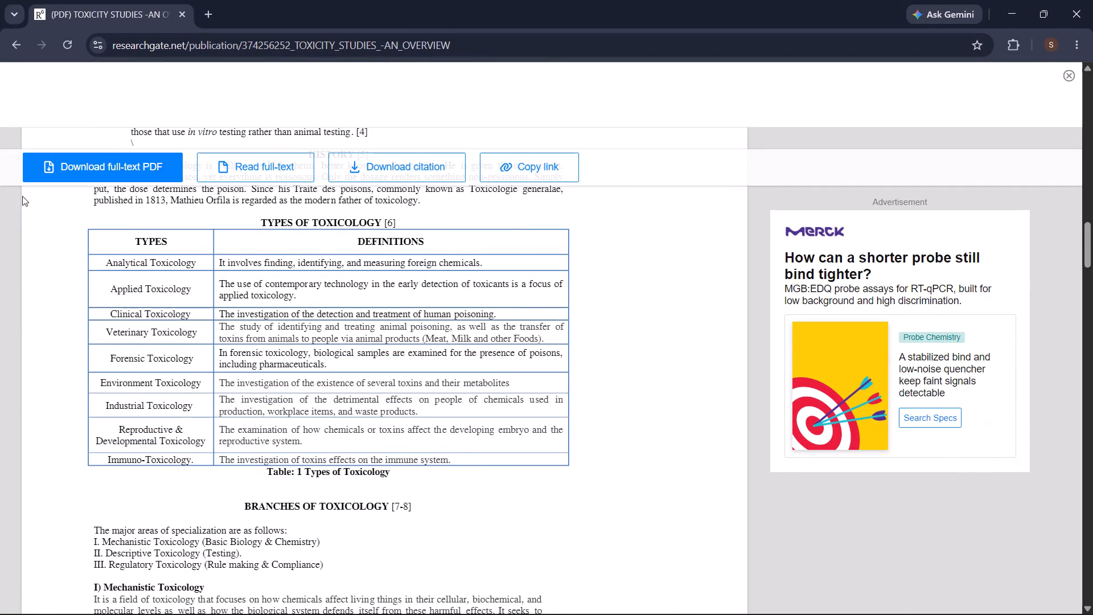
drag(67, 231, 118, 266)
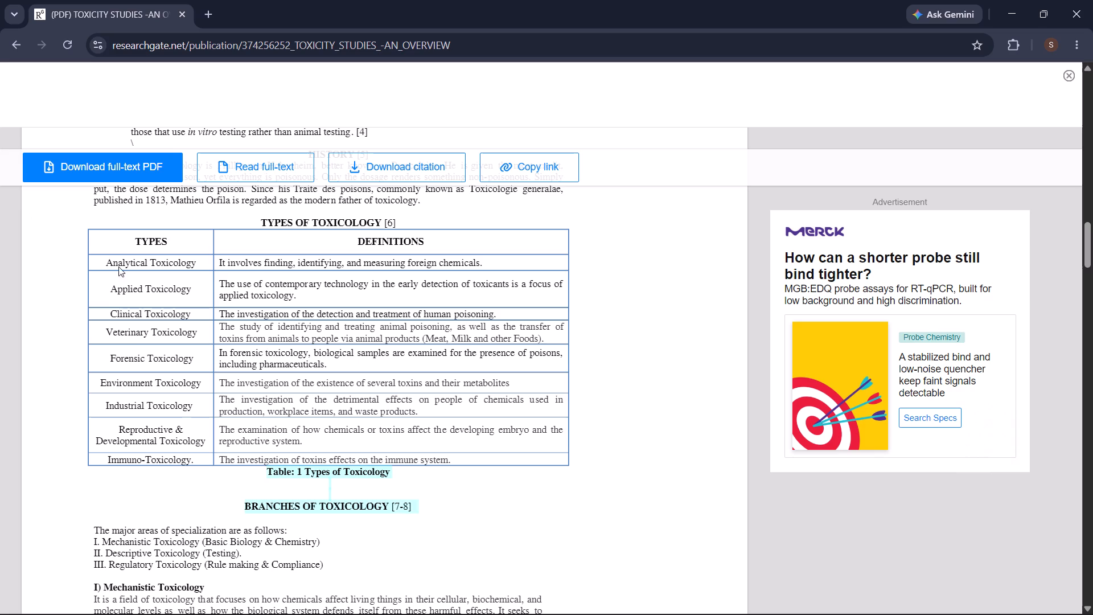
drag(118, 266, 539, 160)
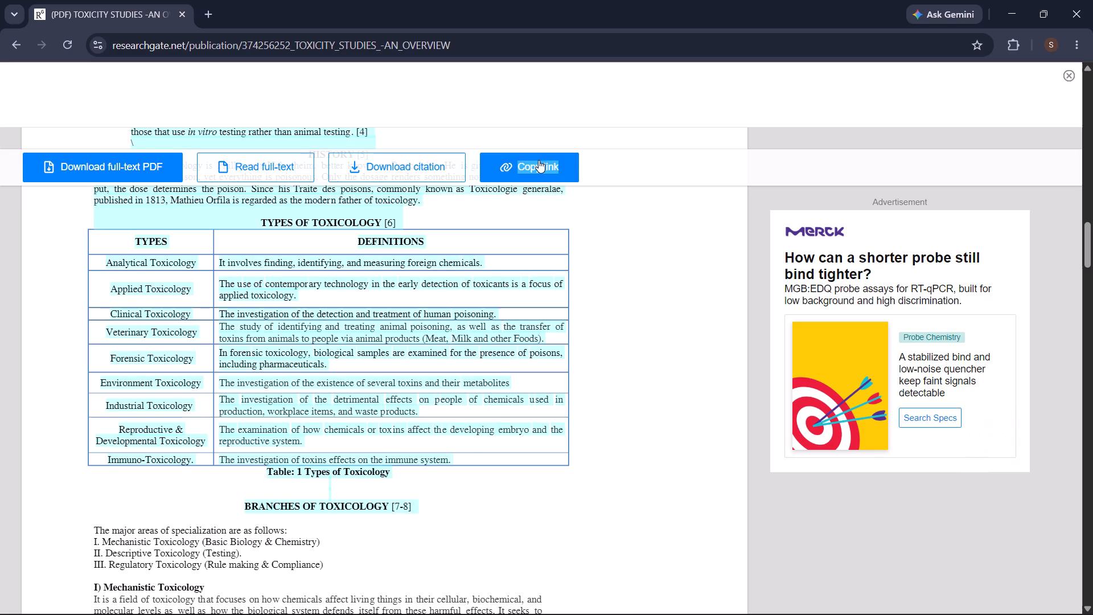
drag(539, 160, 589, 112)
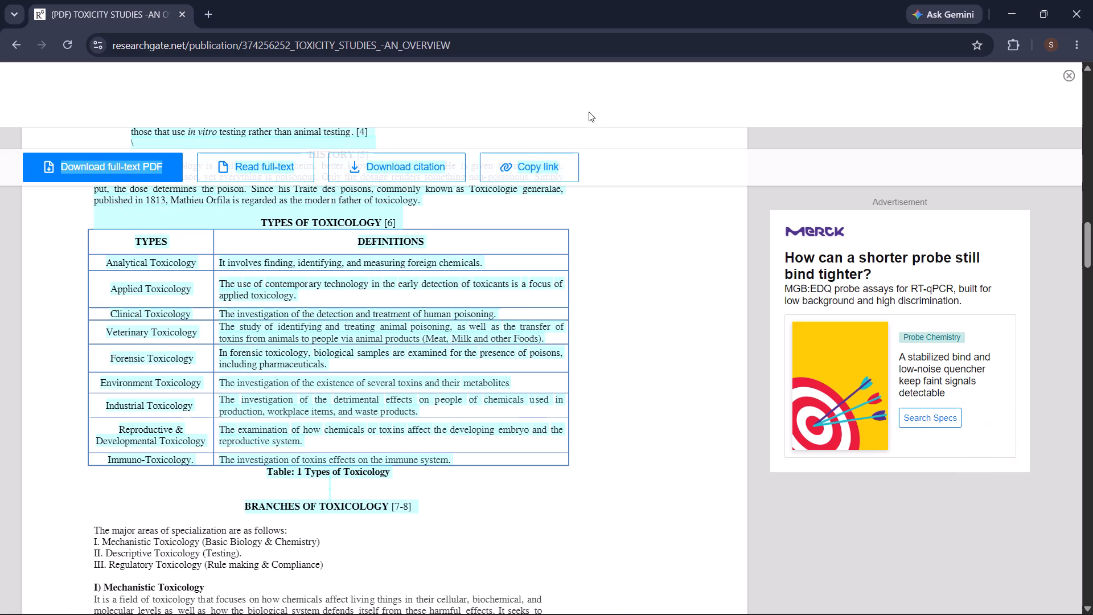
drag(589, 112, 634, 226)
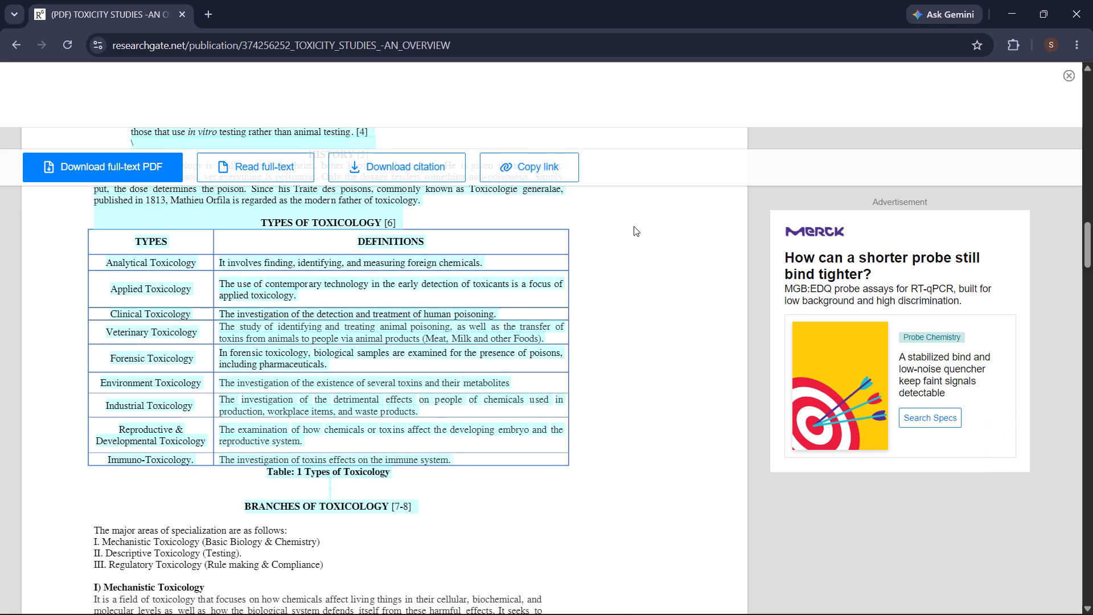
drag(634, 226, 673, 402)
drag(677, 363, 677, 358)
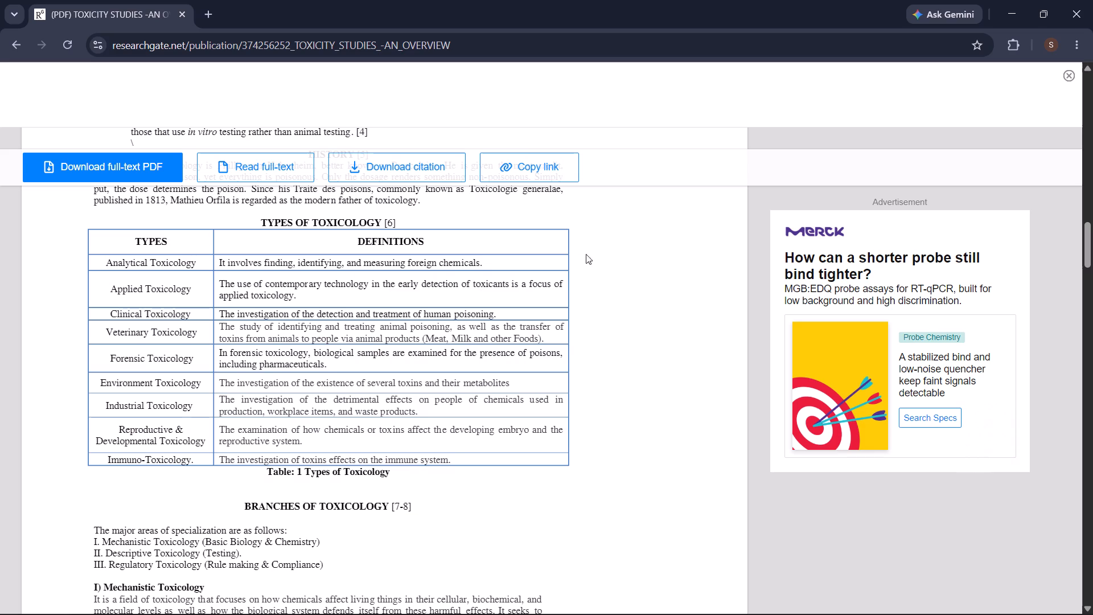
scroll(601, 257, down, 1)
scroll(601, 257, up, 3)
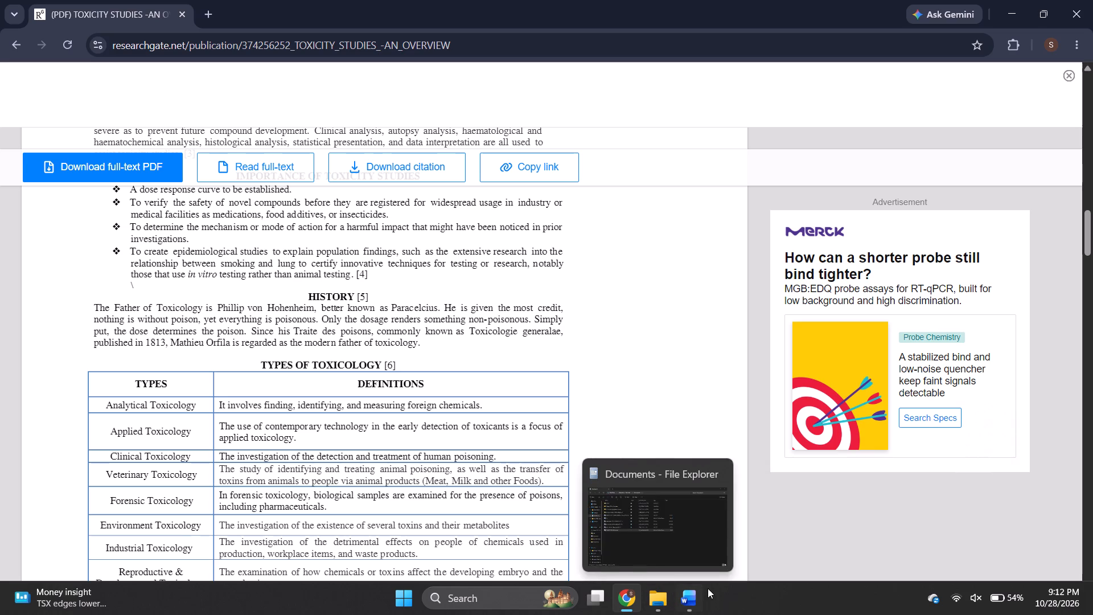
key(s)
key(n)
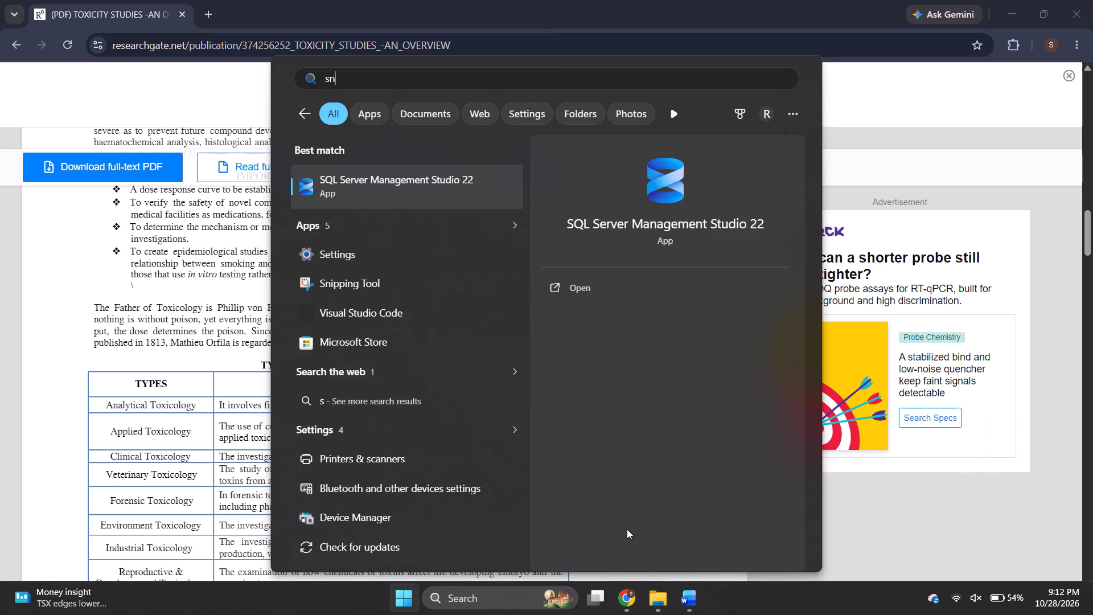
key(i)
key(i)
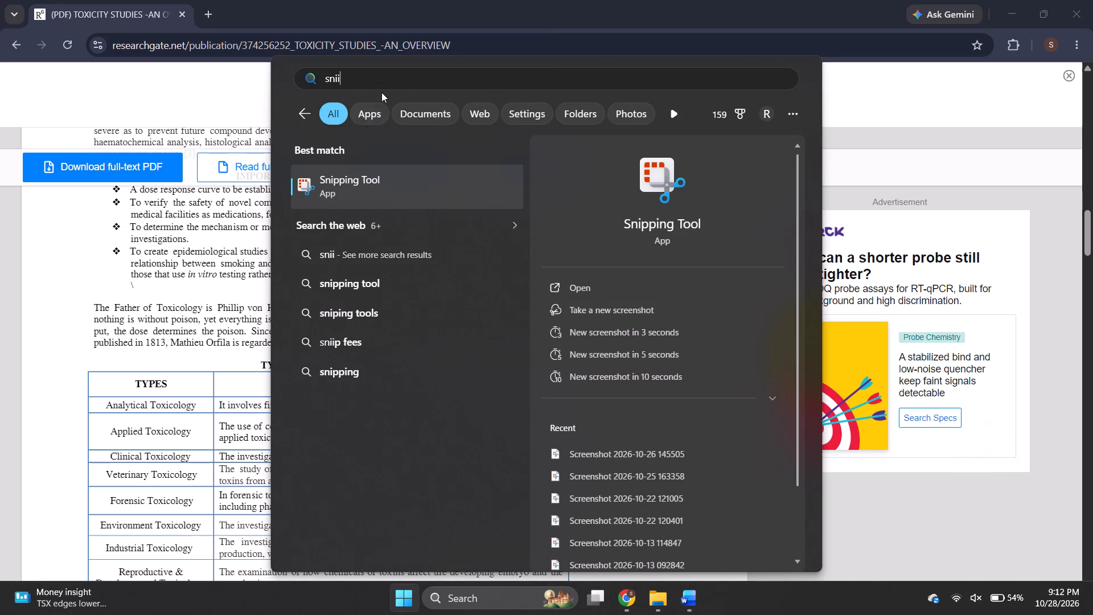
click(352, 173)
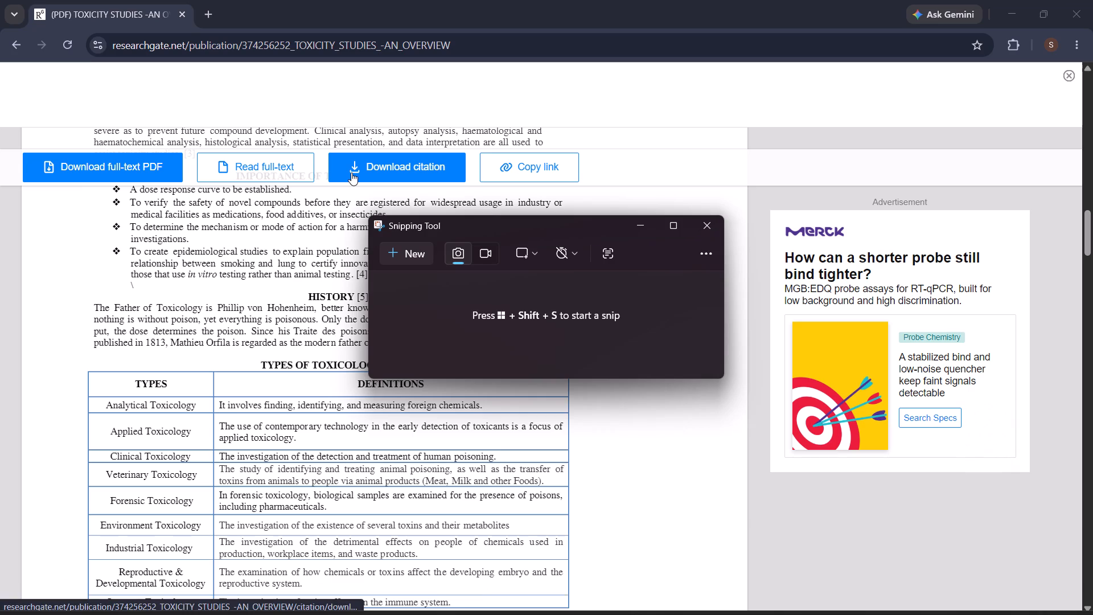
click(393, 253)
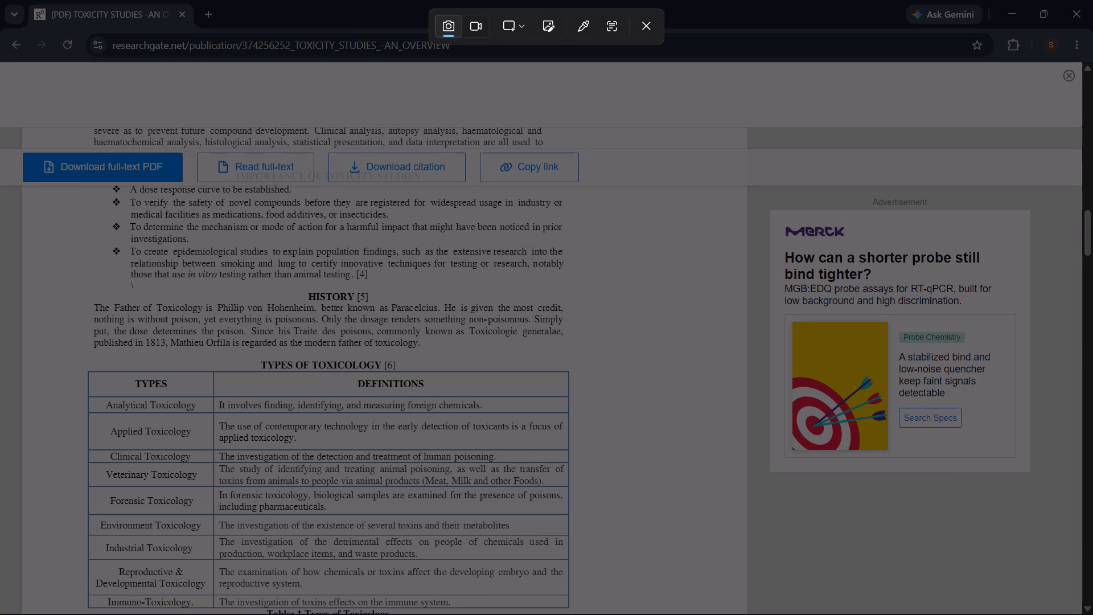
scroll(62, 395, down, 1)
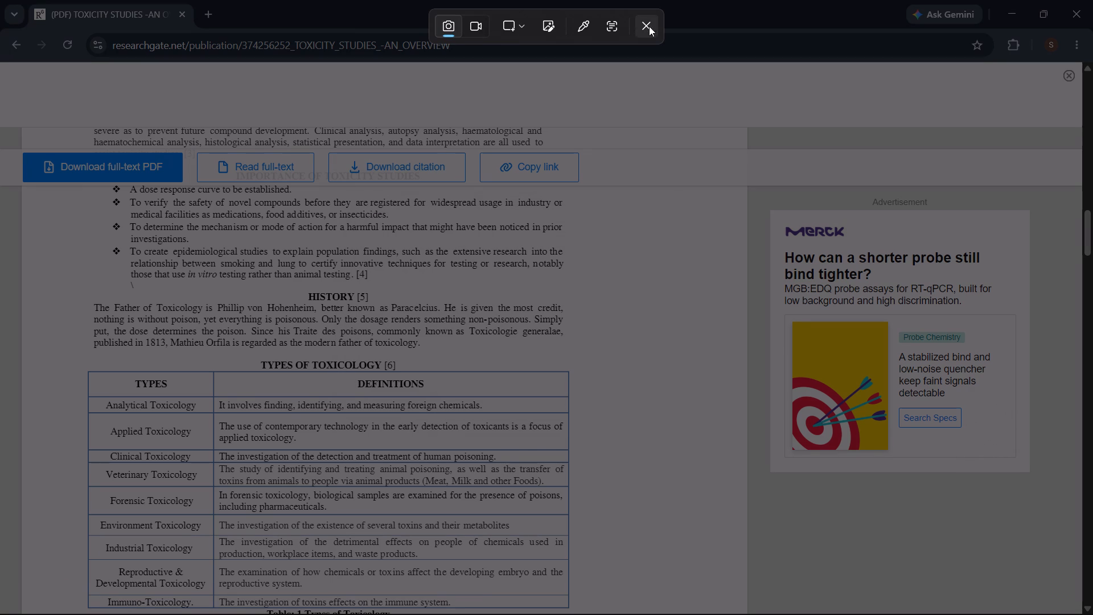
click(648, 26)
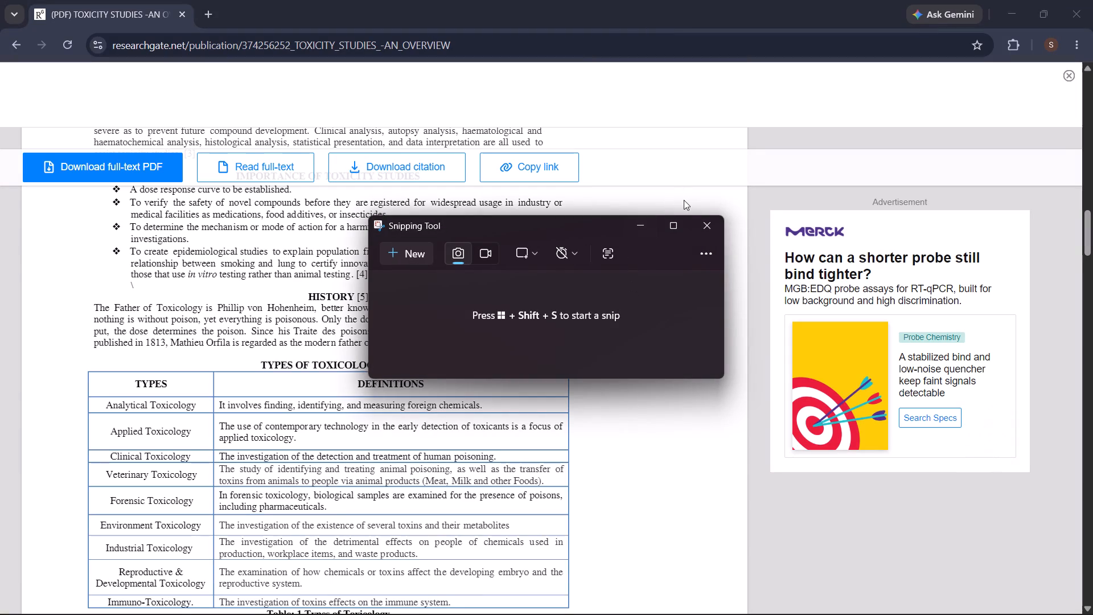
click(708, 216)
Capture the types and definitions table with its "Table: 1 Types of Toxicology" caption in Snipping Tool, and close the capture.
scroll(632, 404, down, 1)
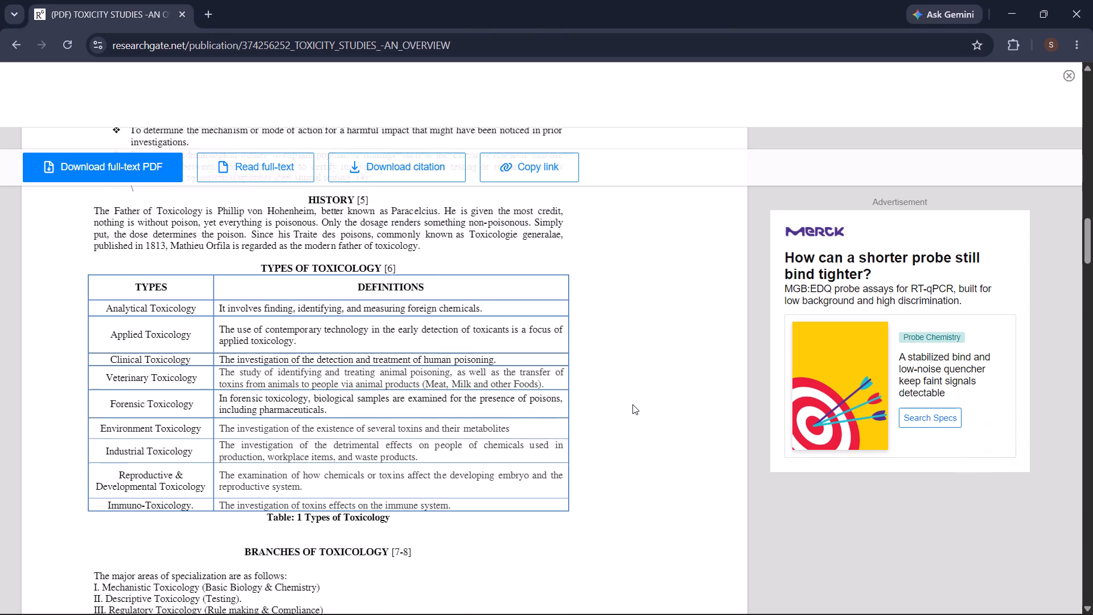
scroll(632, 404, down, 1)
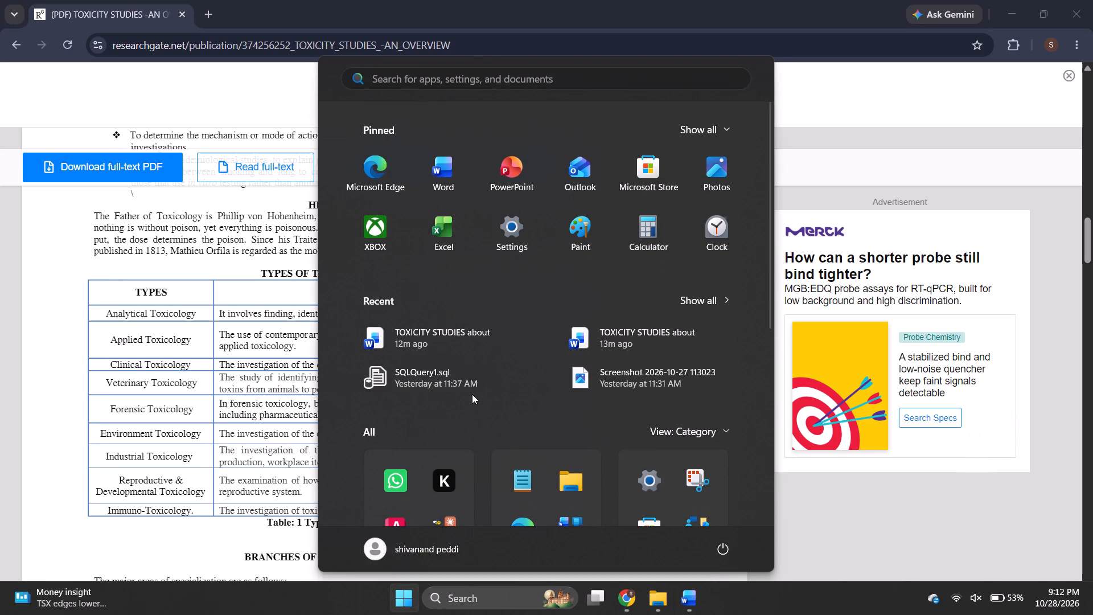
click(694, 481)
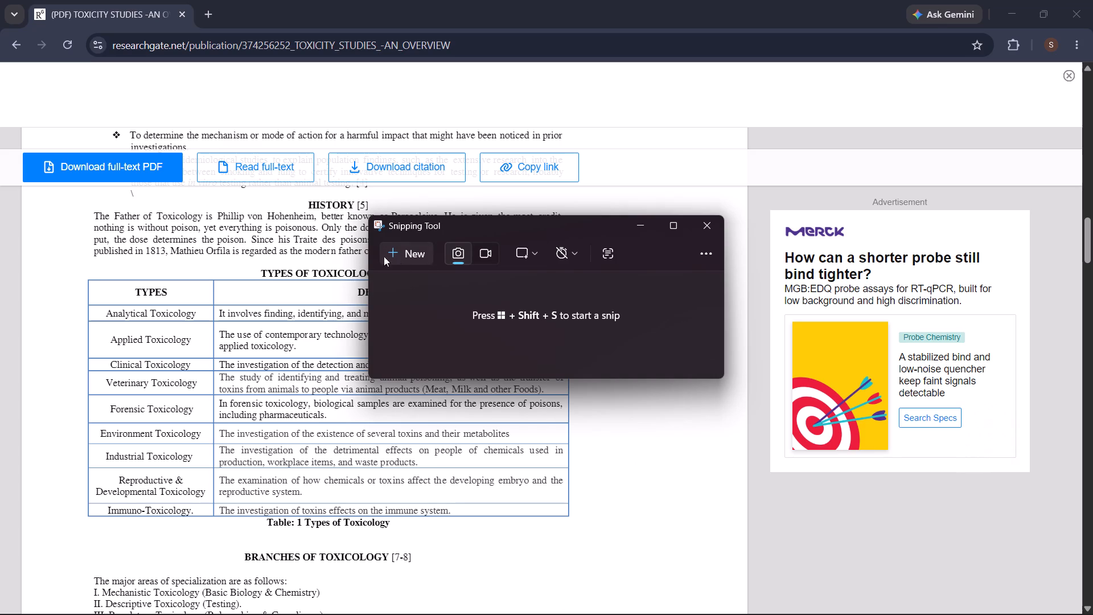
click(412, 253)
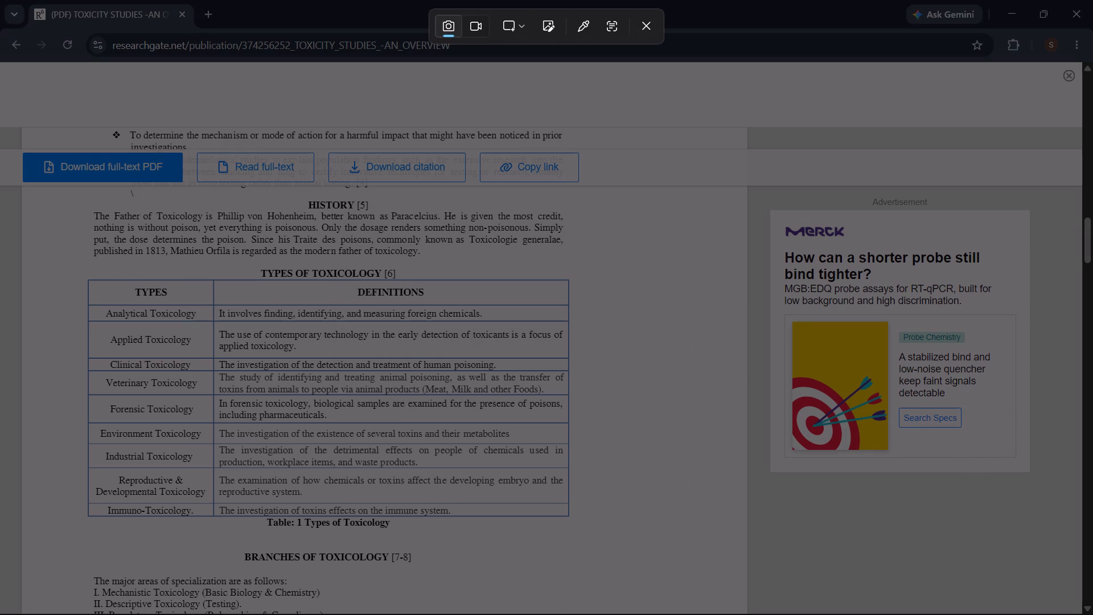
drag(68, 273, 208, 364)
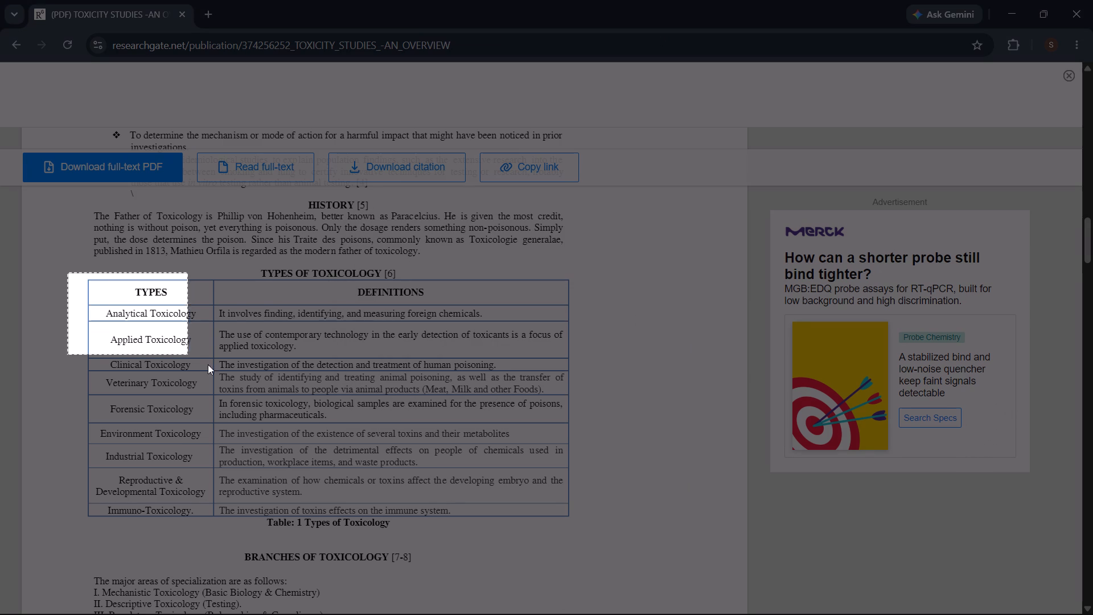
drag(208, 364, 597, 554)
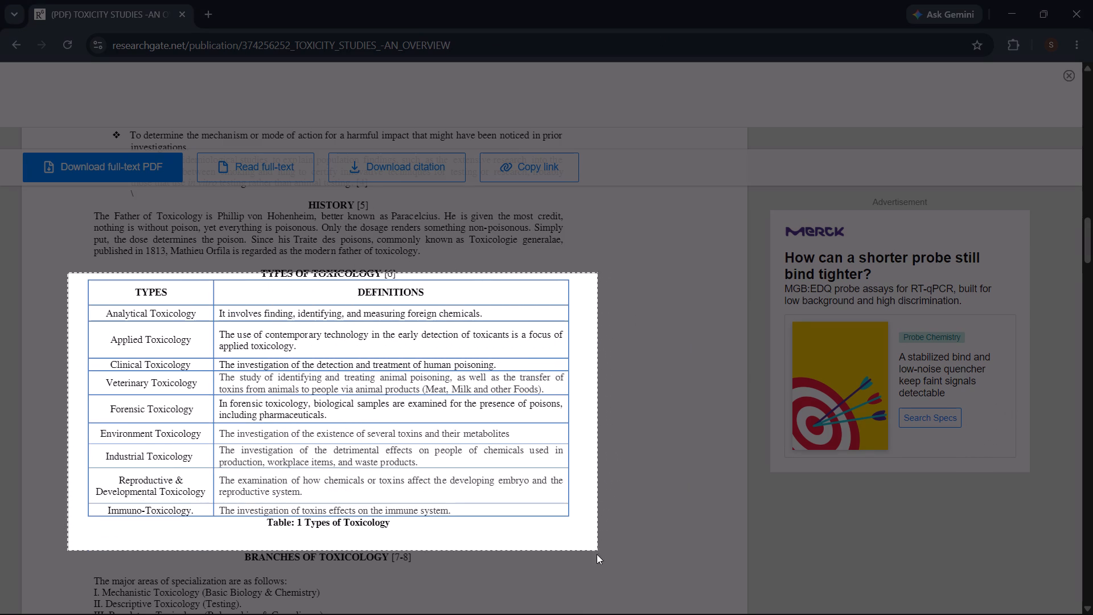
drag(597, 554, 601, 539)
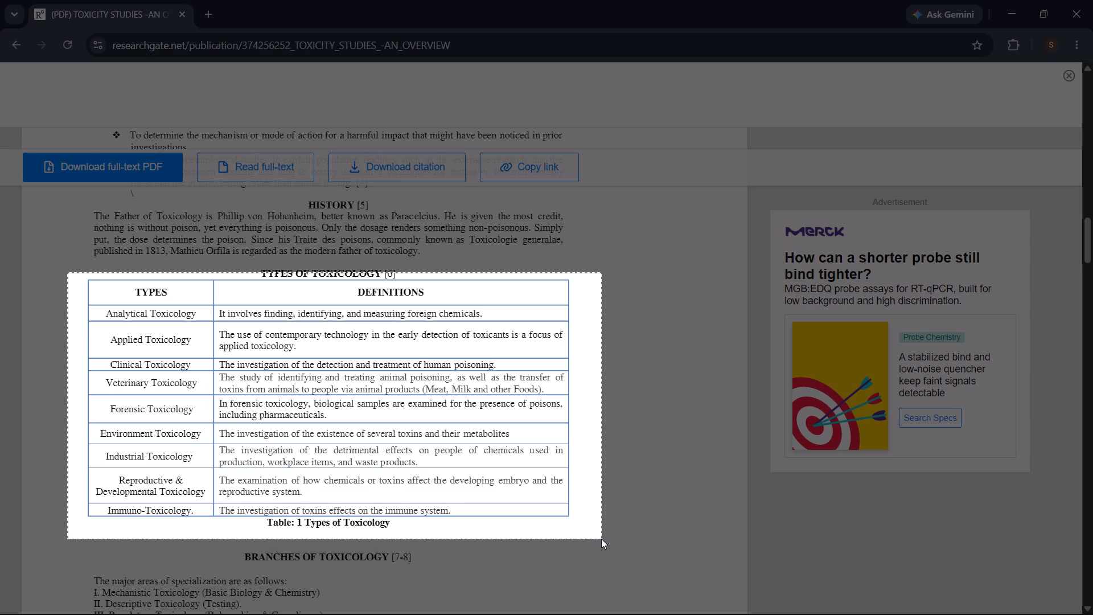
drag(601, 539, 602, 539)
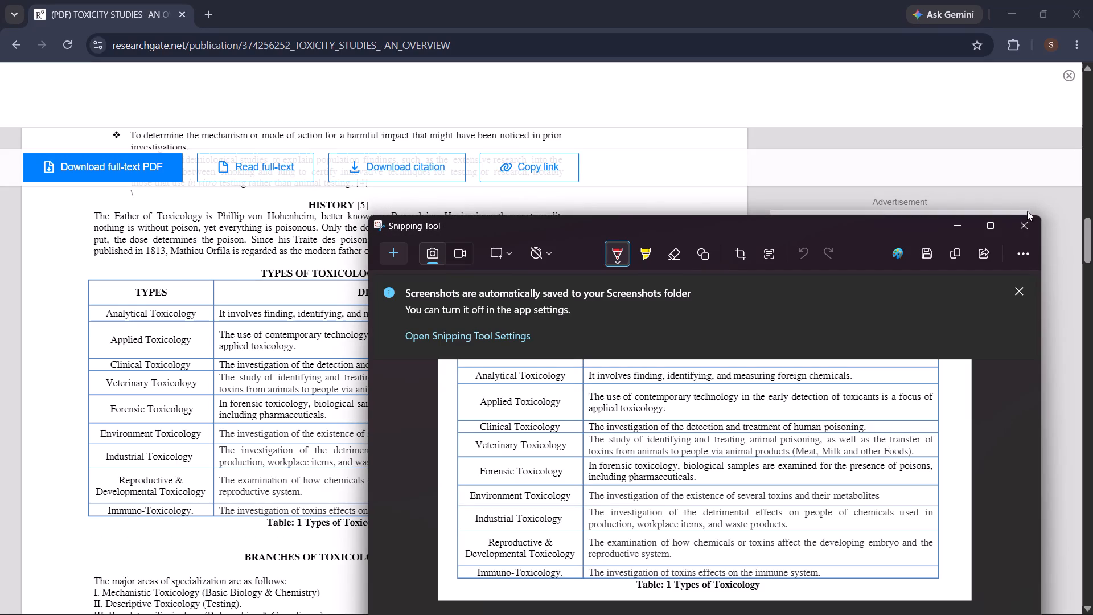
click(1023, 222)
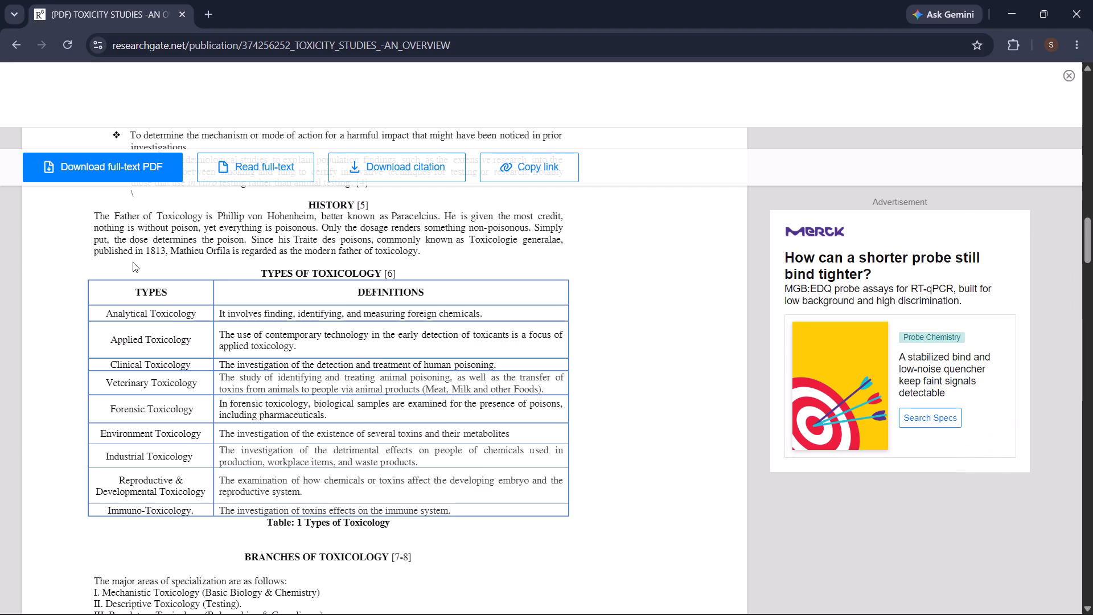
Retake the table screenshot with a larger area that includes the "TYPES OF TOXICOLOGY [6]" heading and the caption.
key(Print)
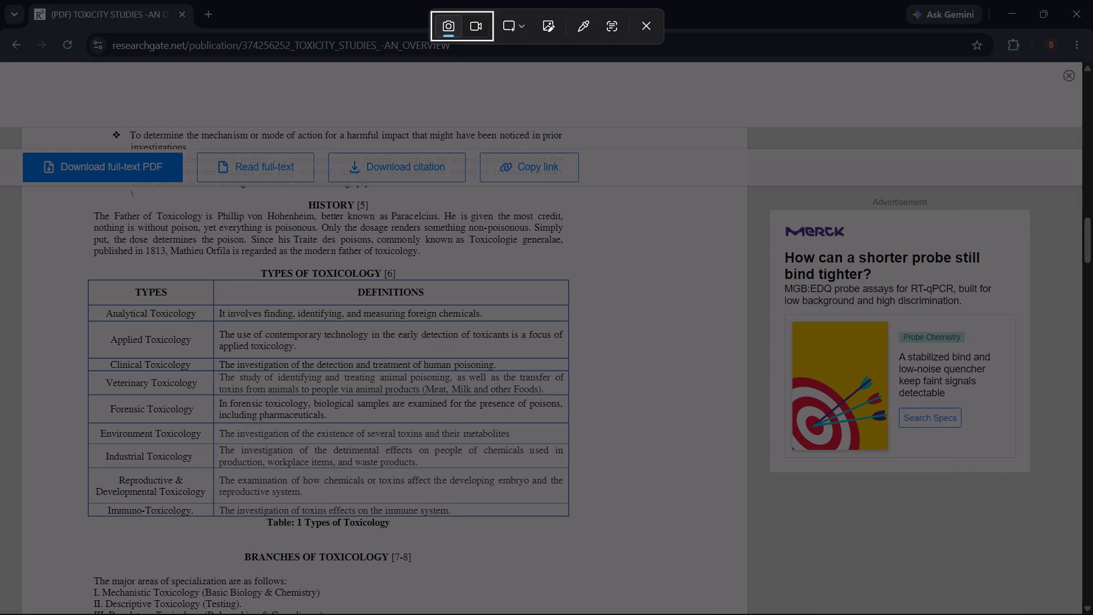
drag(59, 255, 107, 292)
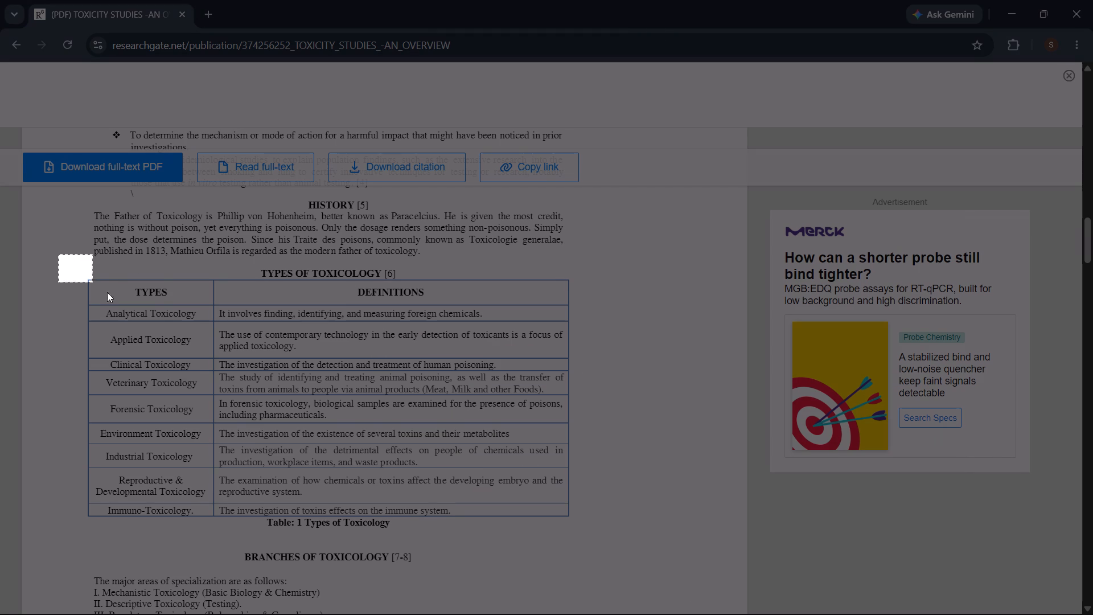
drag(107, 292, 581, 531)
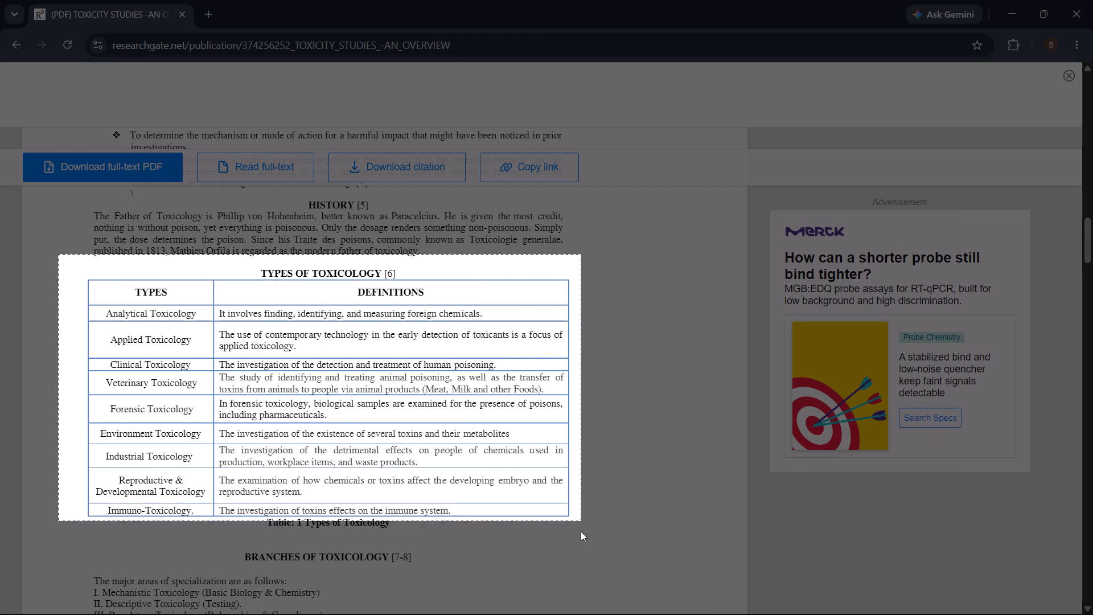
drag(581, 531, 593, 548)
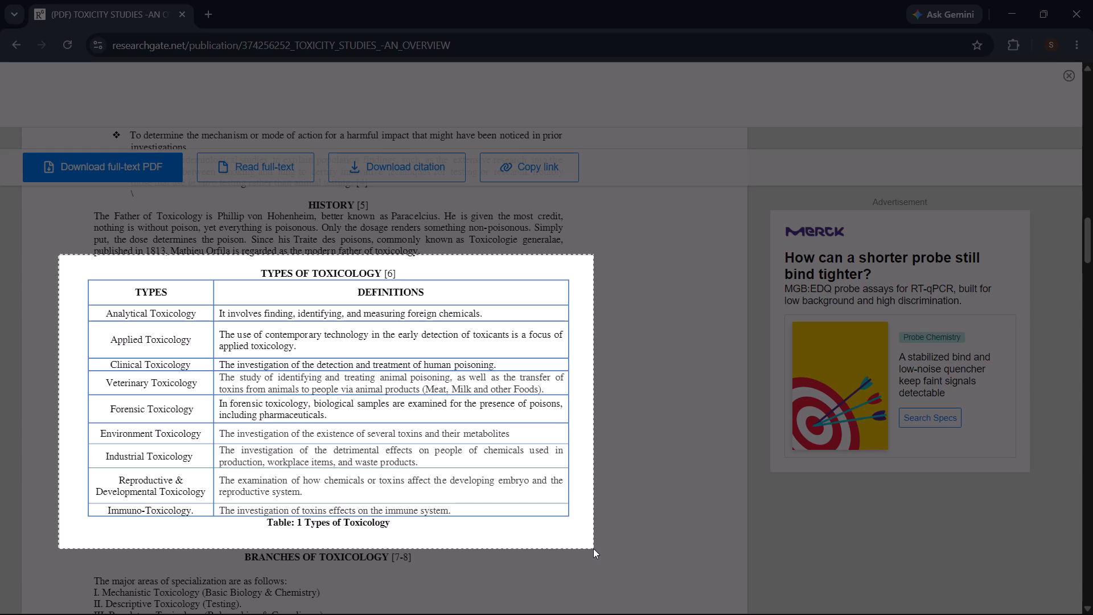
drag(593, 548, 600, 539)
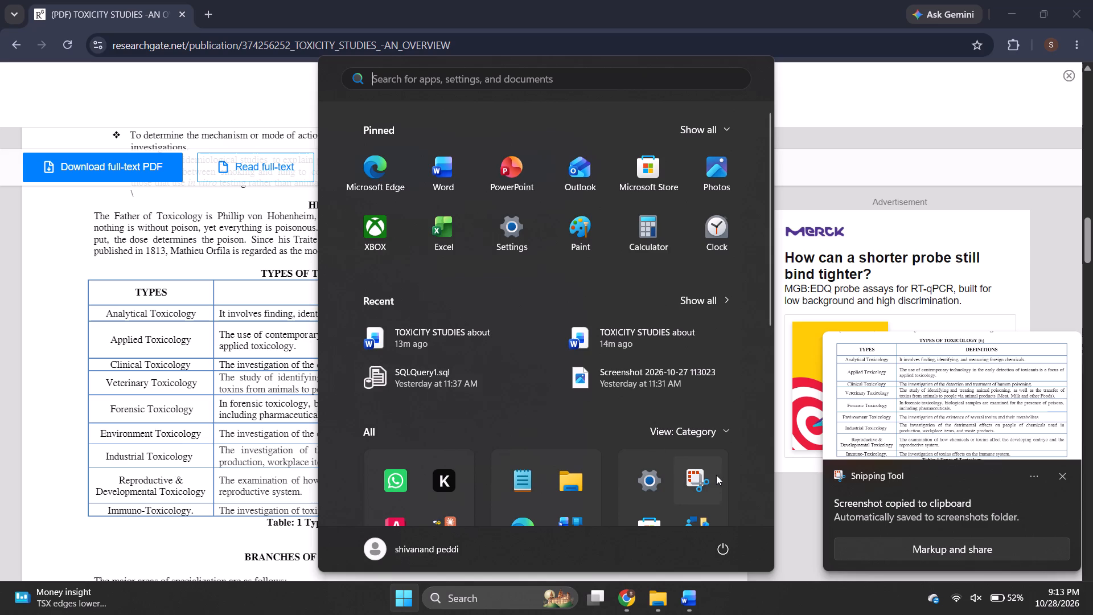
Open Snipping Tool and capture the table from its "TYPES OF TOXICOLOGY [6]" heading through the "Table: 1 Types of Toxicology" caption.
click(700, 485)
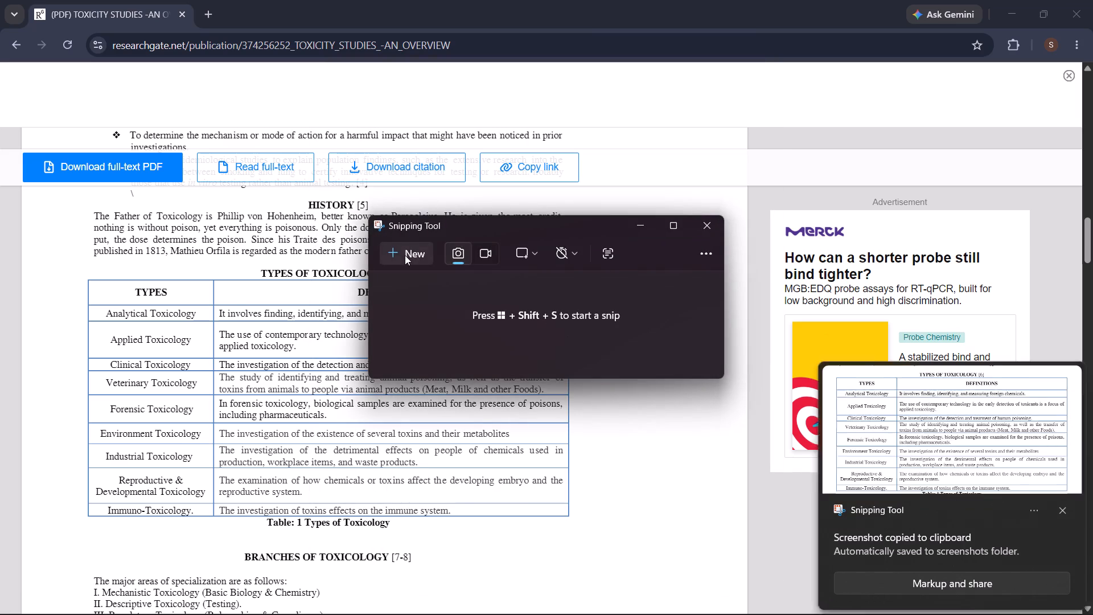
click(399, 243)
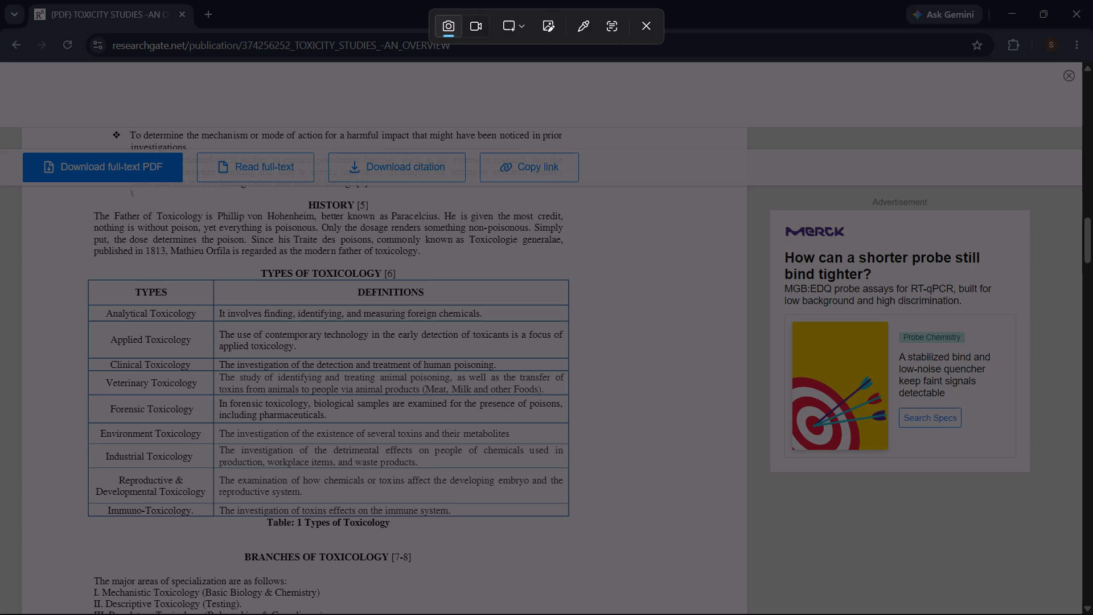
drag(77, 263, 410, 312)
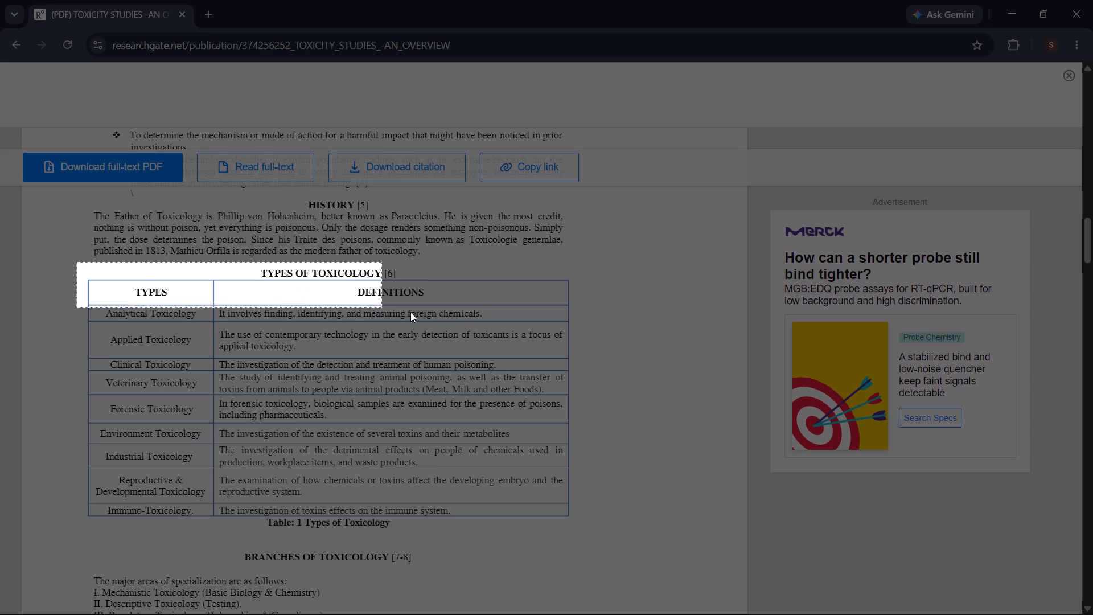
drag(410, 312, 607, 536)
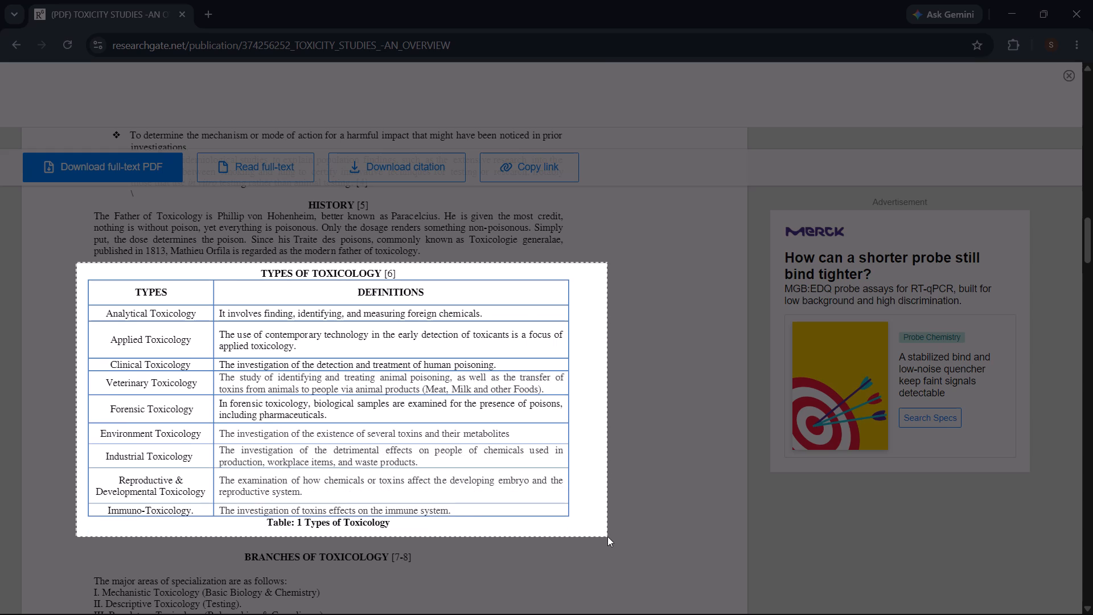
drag(607, 536, 608, 533)
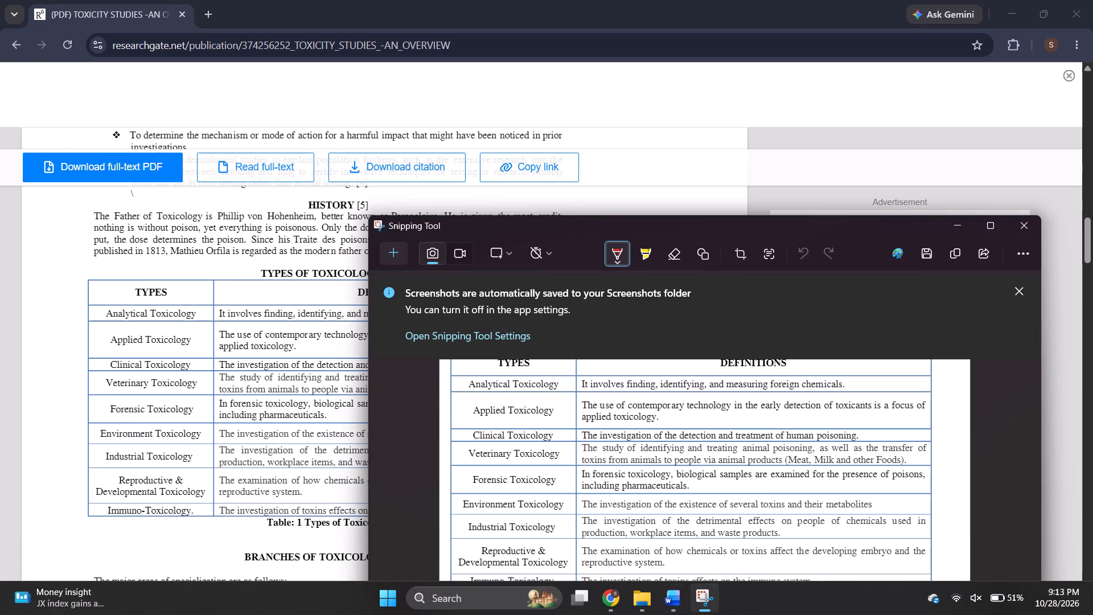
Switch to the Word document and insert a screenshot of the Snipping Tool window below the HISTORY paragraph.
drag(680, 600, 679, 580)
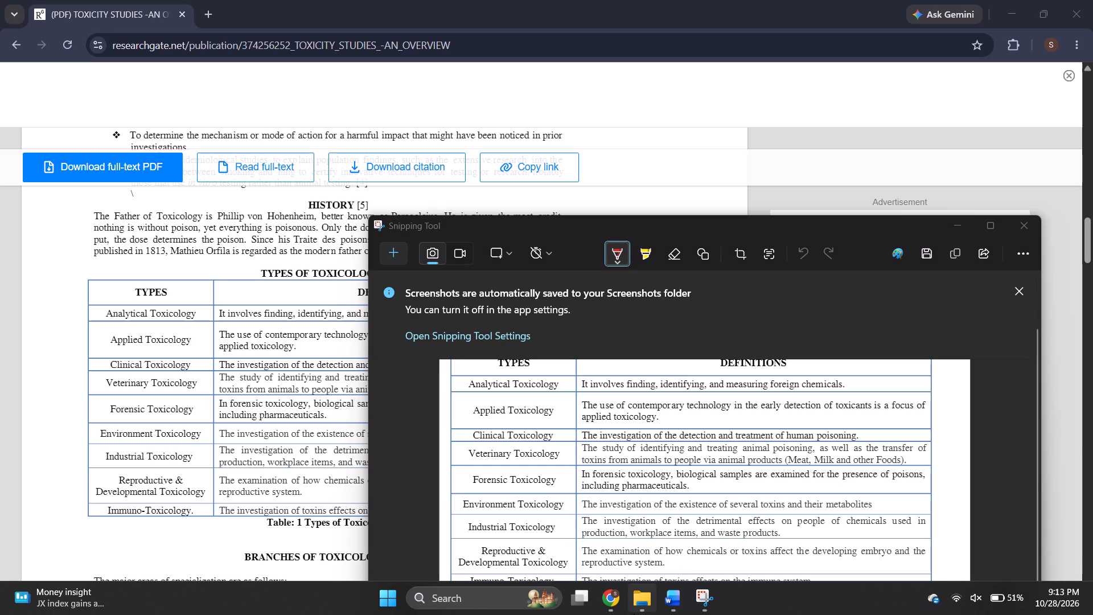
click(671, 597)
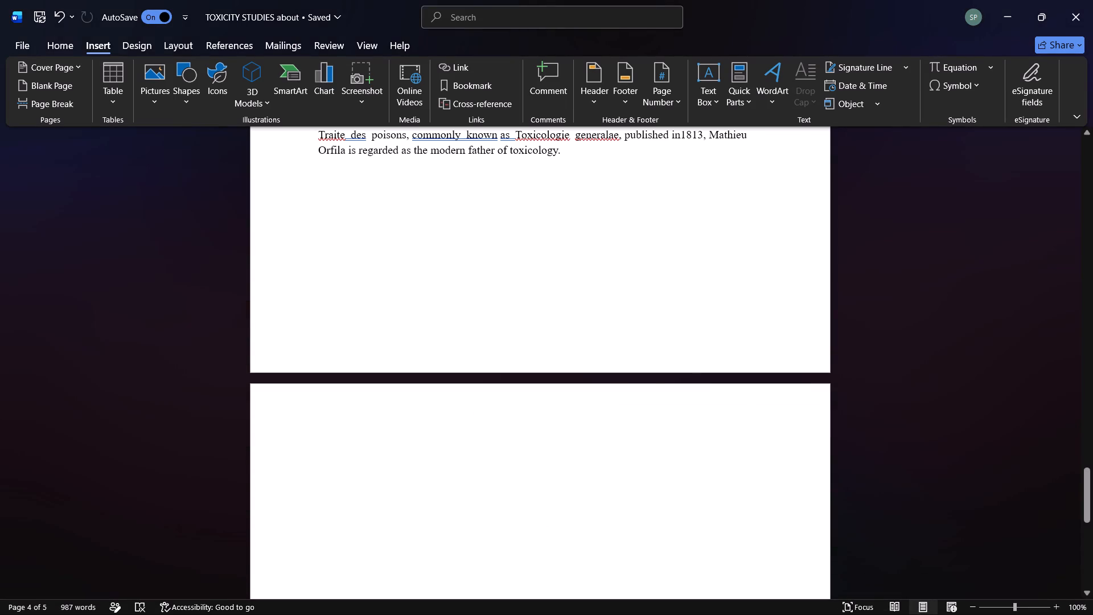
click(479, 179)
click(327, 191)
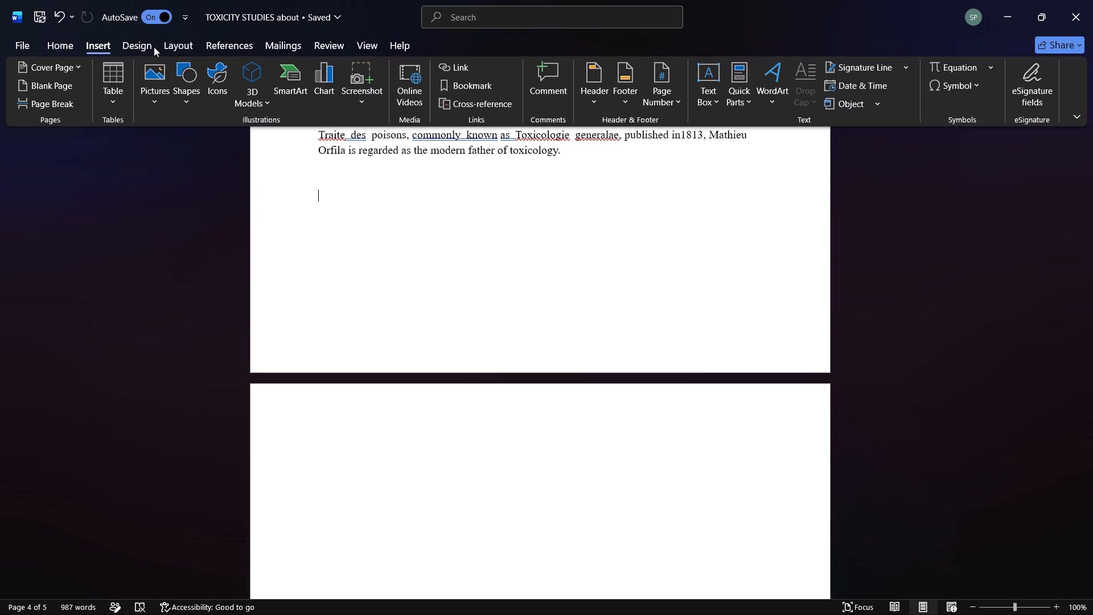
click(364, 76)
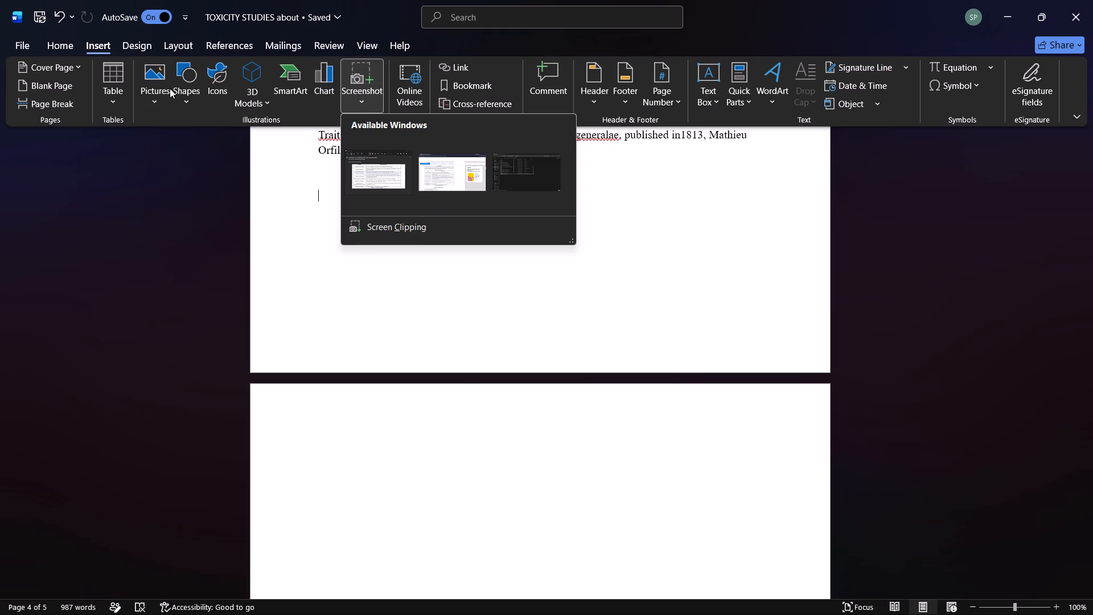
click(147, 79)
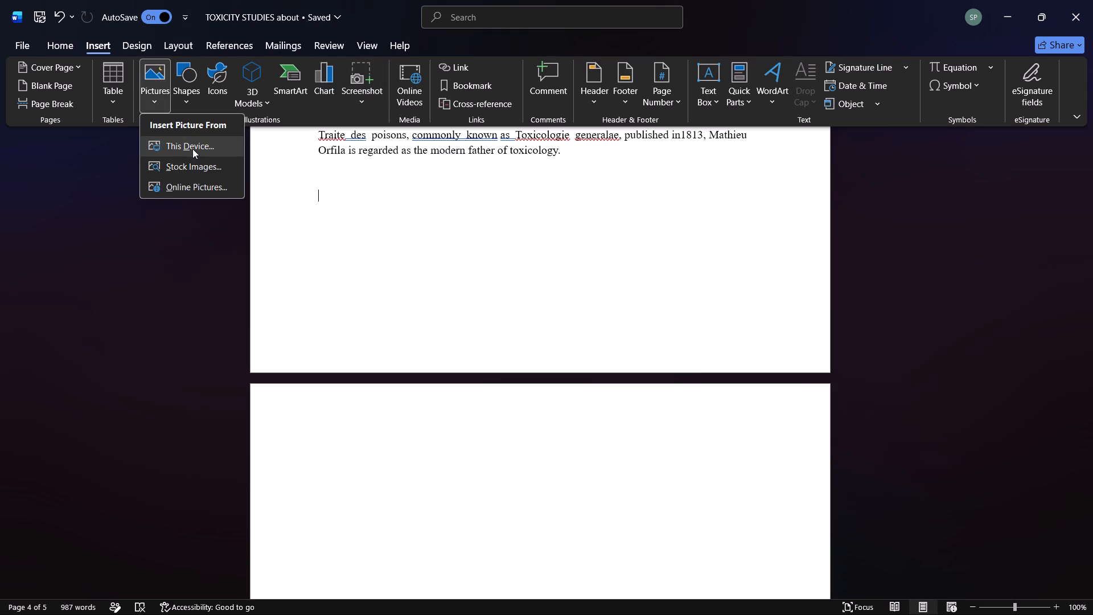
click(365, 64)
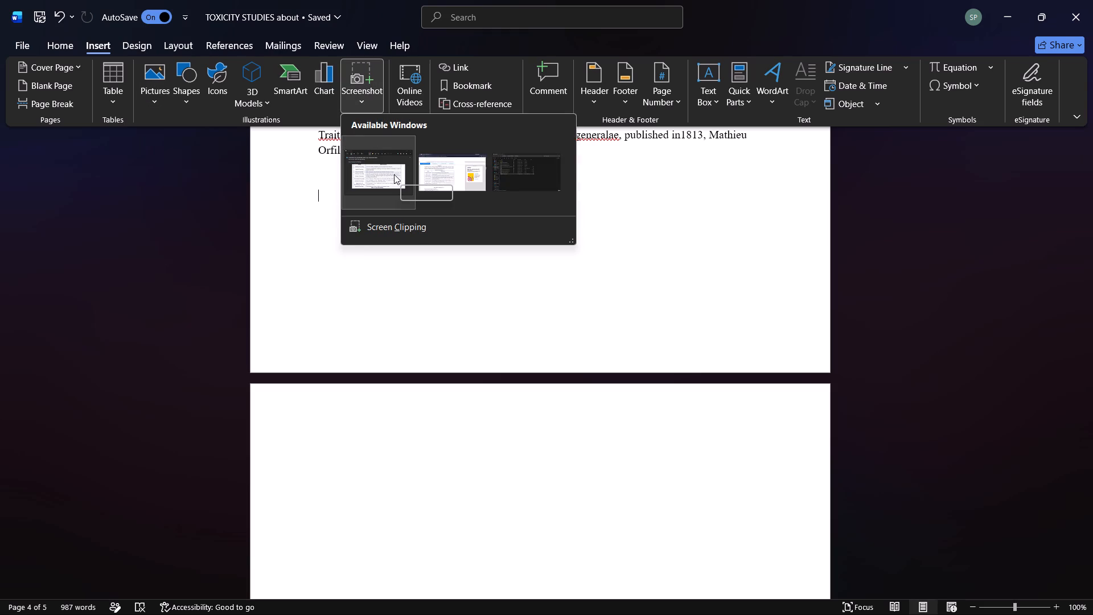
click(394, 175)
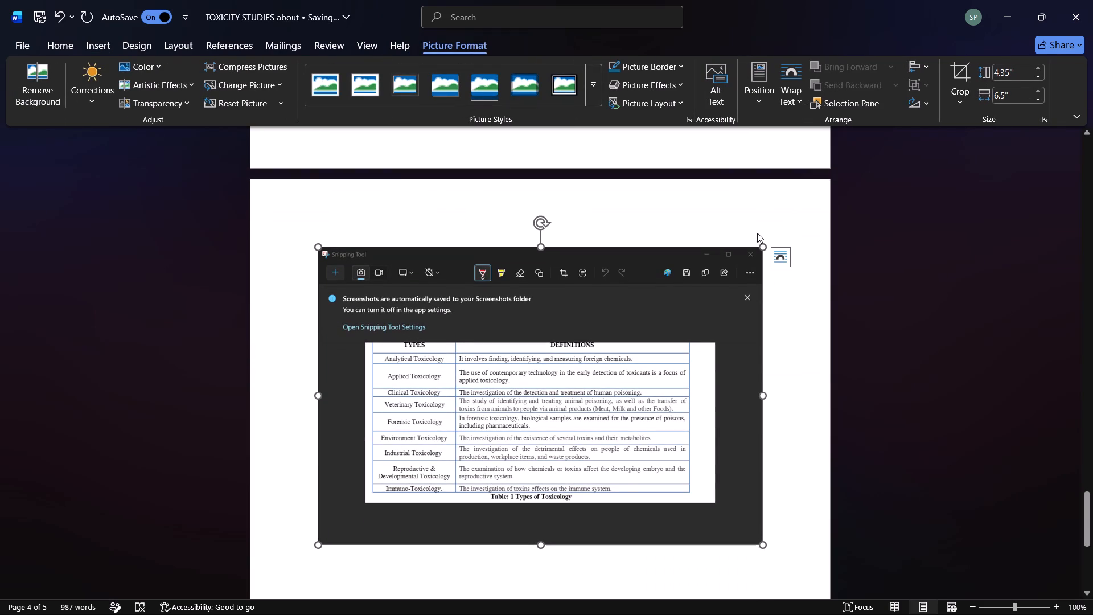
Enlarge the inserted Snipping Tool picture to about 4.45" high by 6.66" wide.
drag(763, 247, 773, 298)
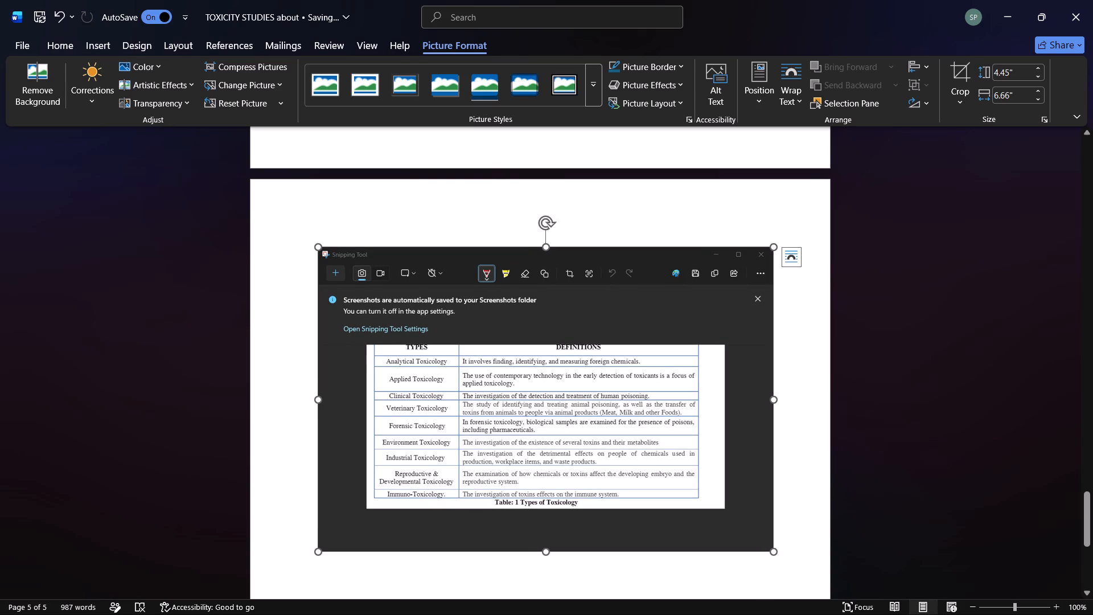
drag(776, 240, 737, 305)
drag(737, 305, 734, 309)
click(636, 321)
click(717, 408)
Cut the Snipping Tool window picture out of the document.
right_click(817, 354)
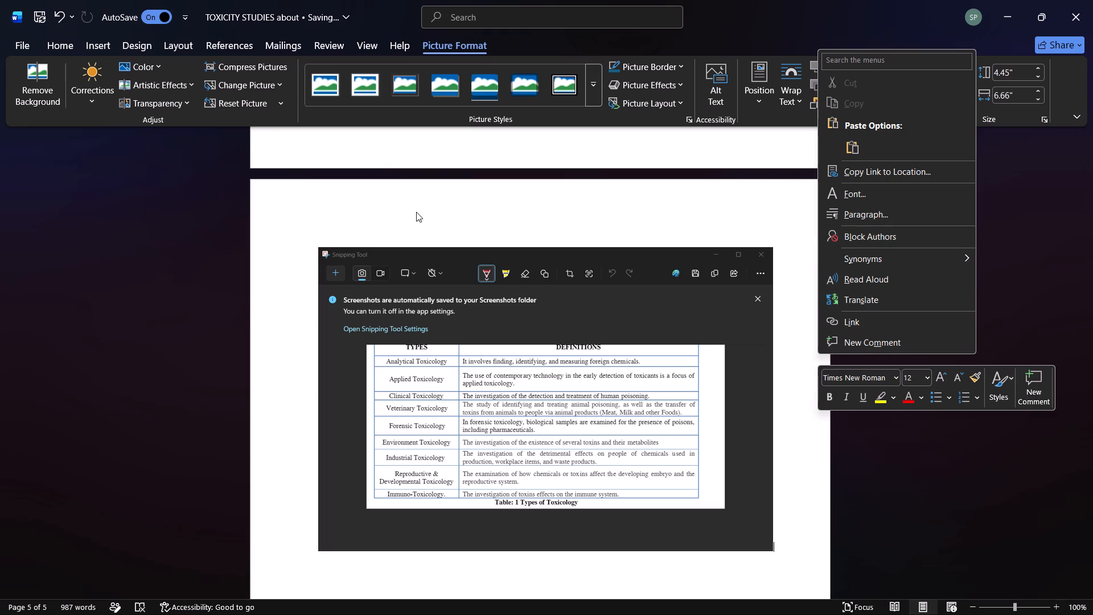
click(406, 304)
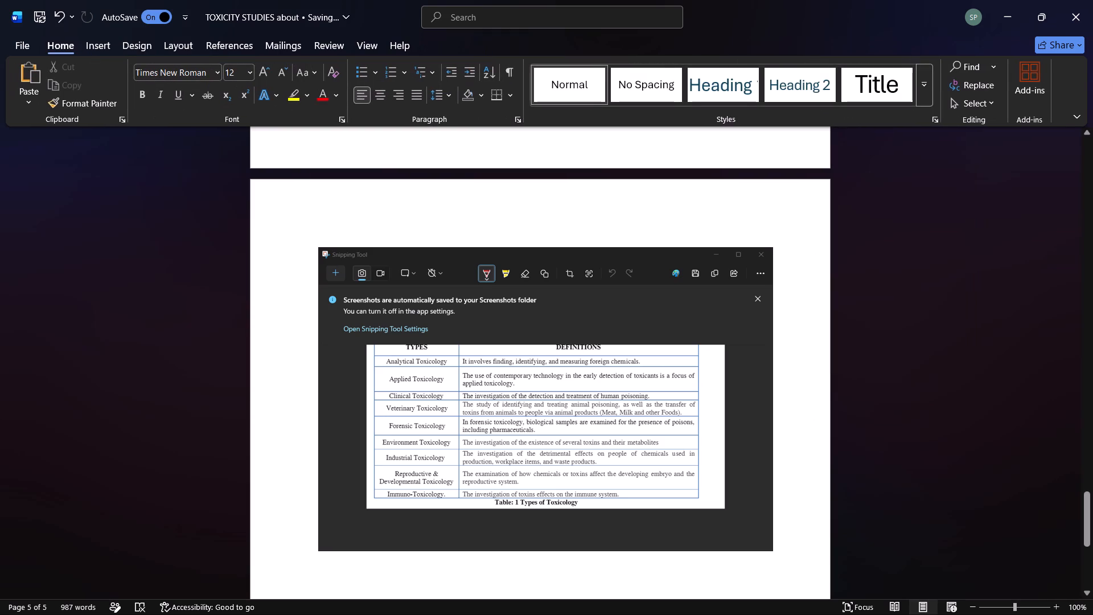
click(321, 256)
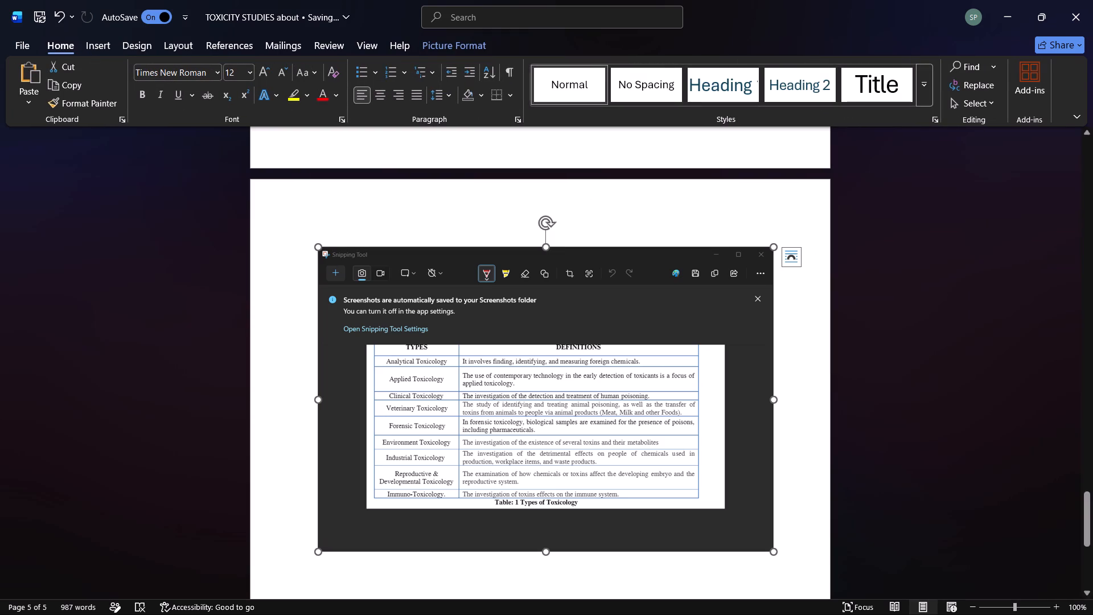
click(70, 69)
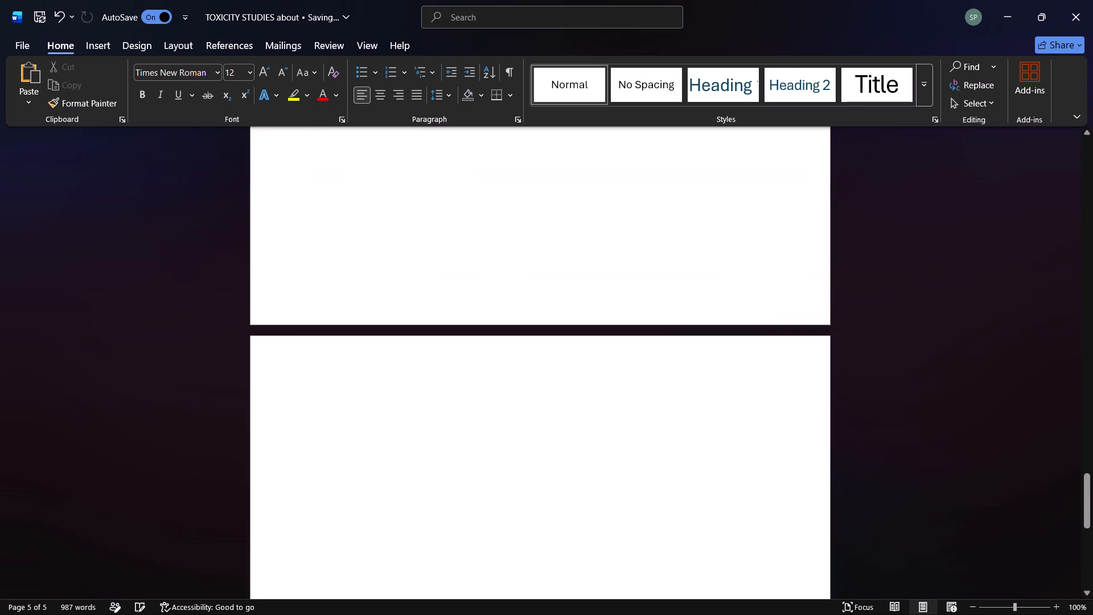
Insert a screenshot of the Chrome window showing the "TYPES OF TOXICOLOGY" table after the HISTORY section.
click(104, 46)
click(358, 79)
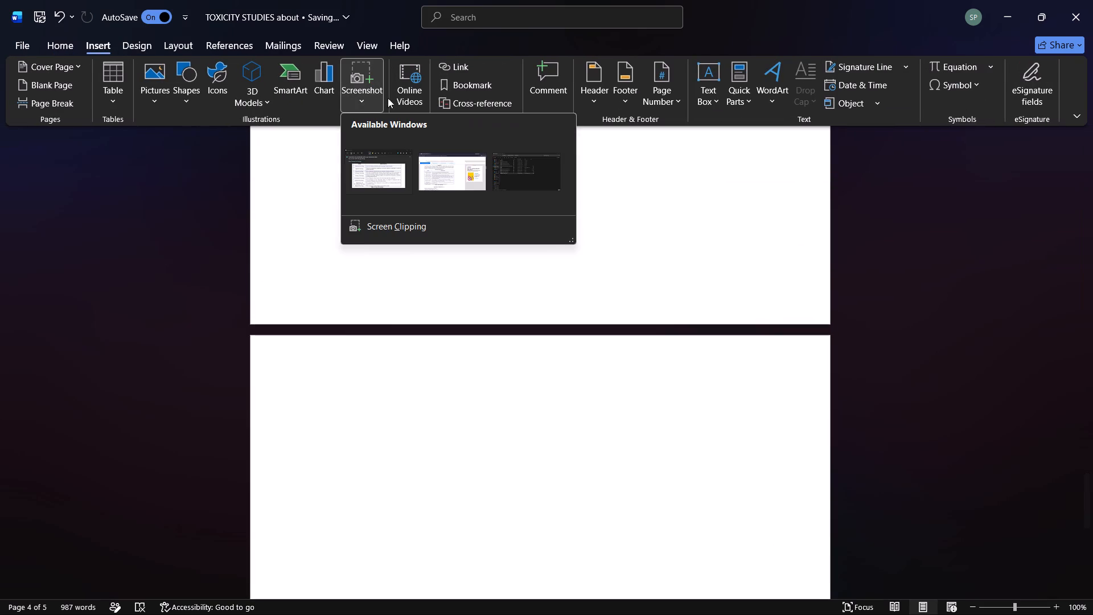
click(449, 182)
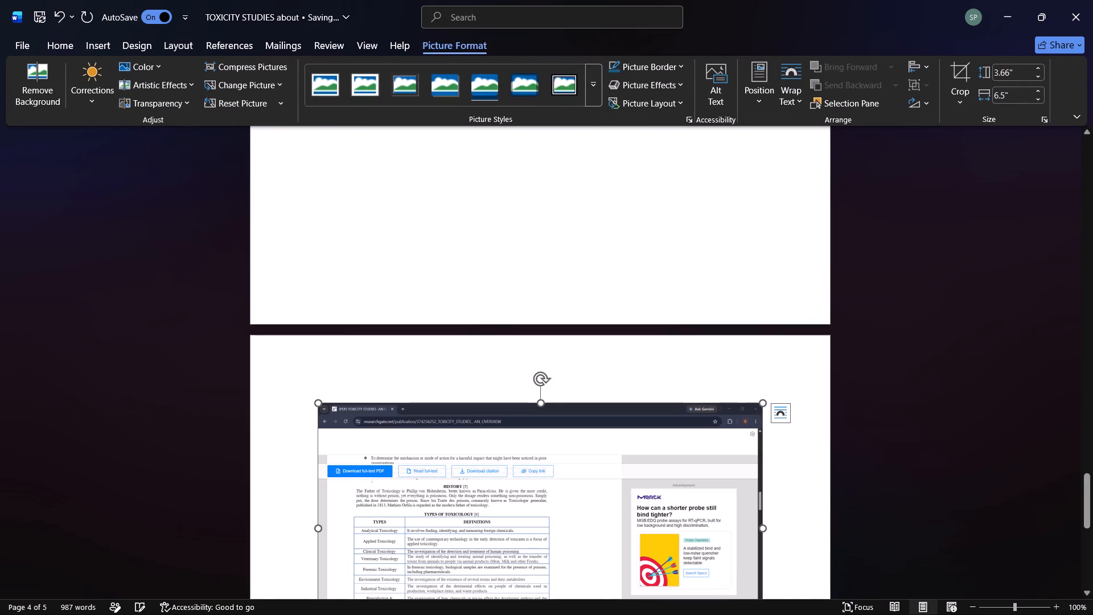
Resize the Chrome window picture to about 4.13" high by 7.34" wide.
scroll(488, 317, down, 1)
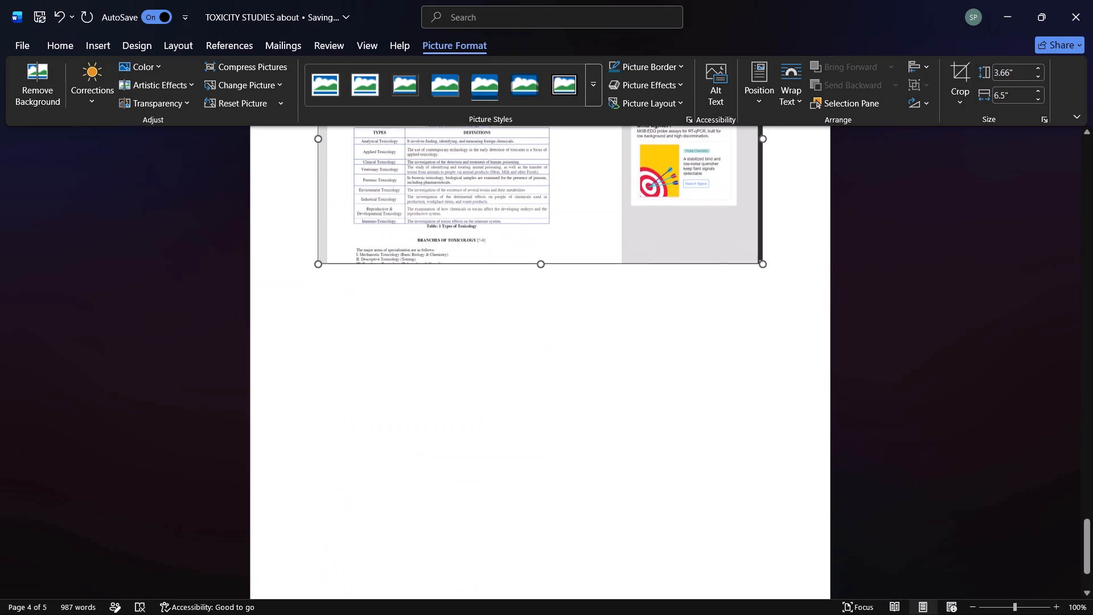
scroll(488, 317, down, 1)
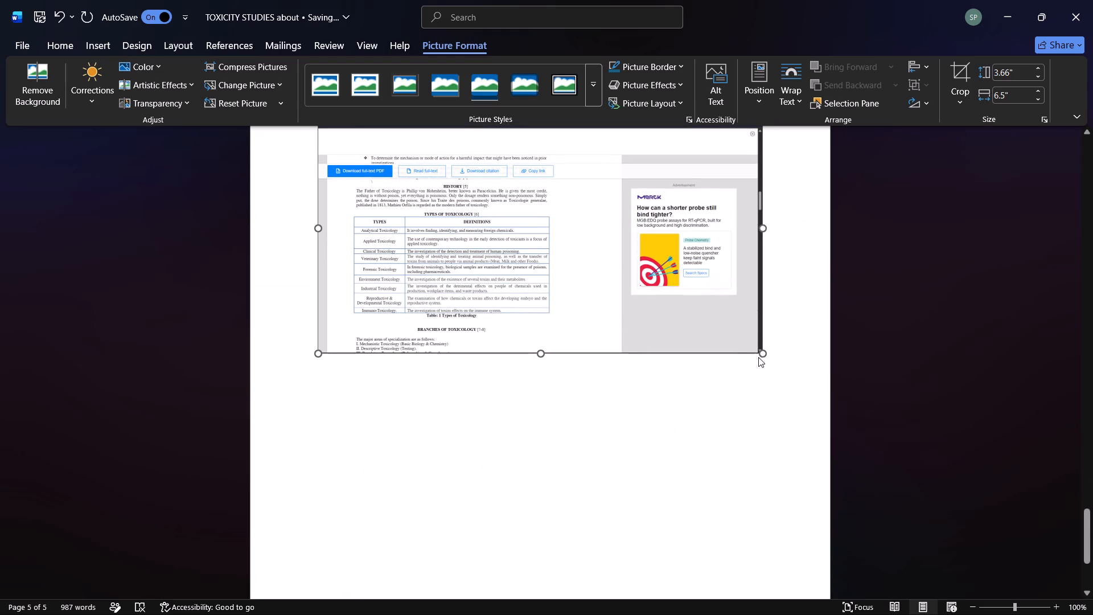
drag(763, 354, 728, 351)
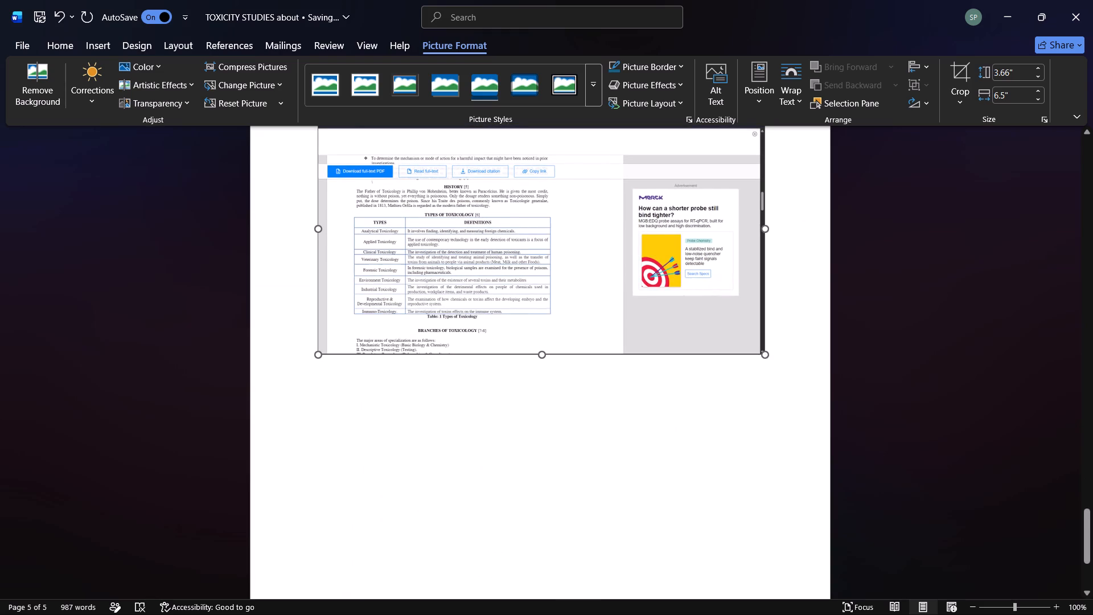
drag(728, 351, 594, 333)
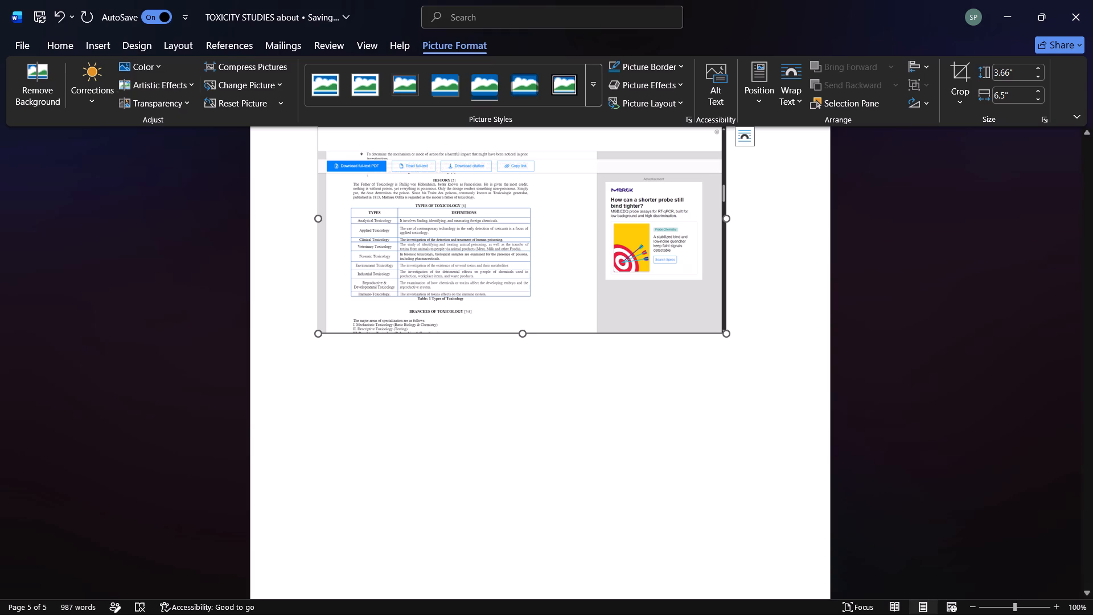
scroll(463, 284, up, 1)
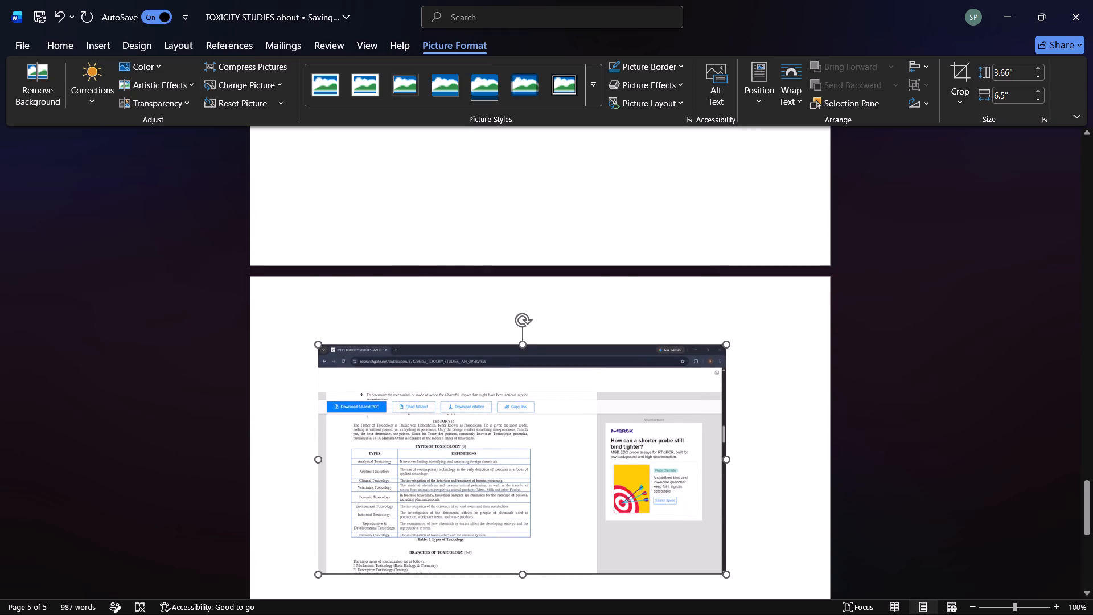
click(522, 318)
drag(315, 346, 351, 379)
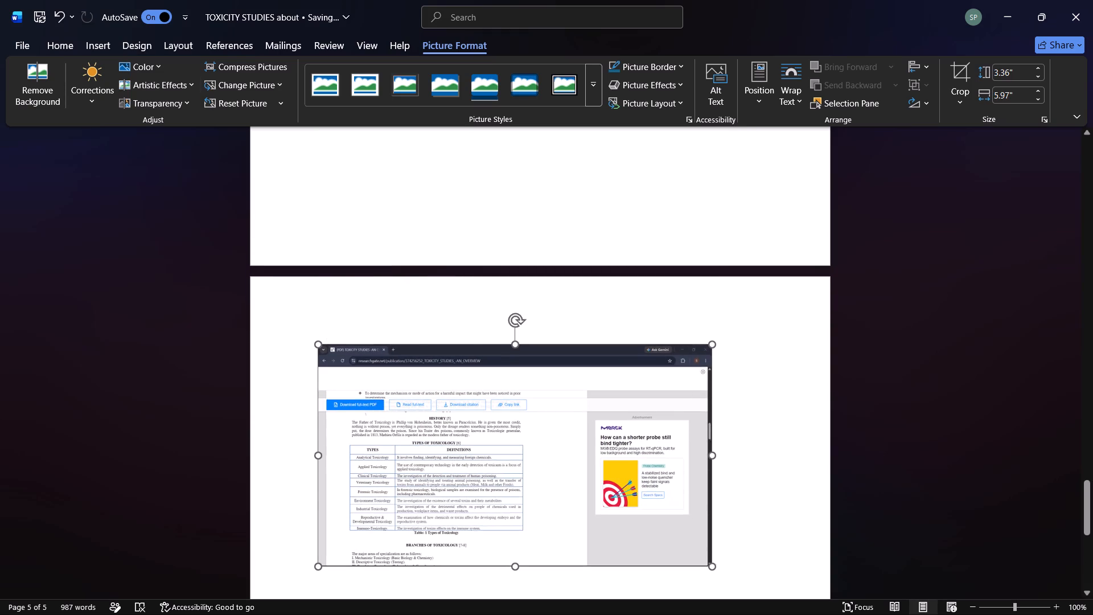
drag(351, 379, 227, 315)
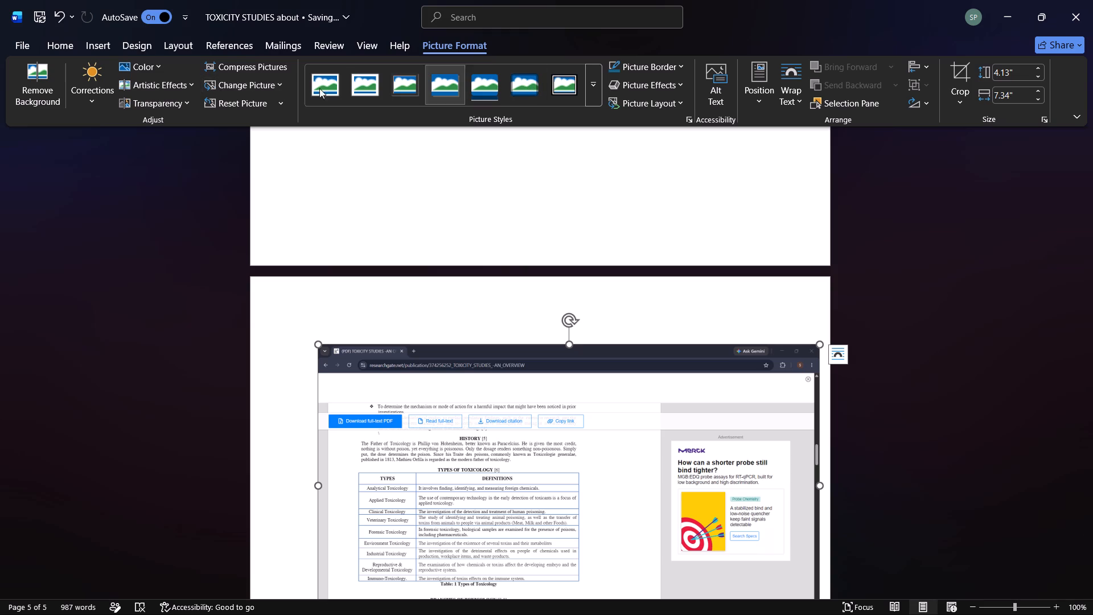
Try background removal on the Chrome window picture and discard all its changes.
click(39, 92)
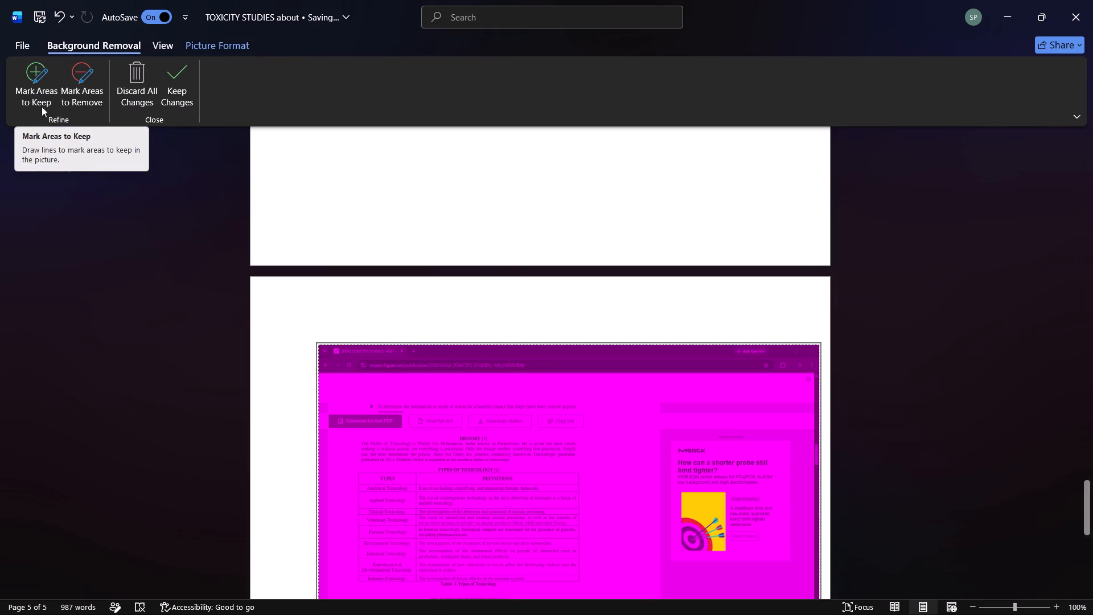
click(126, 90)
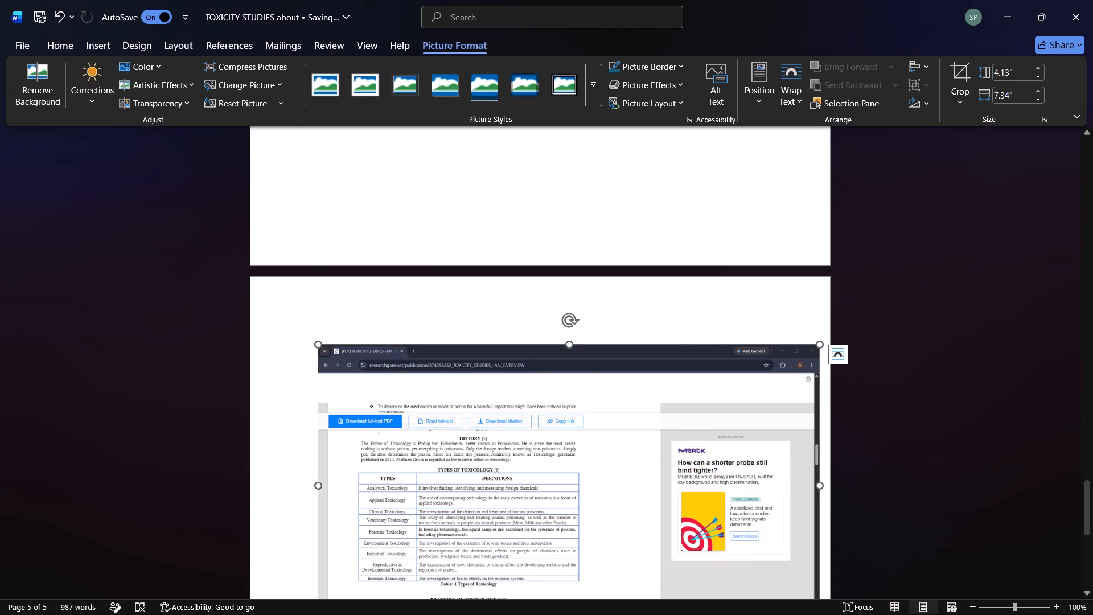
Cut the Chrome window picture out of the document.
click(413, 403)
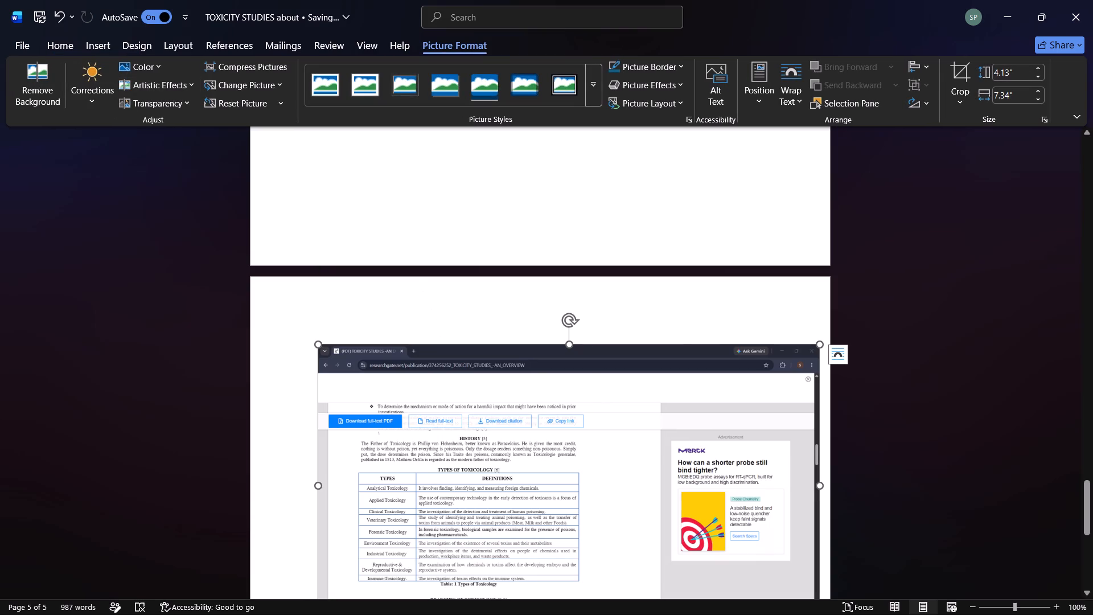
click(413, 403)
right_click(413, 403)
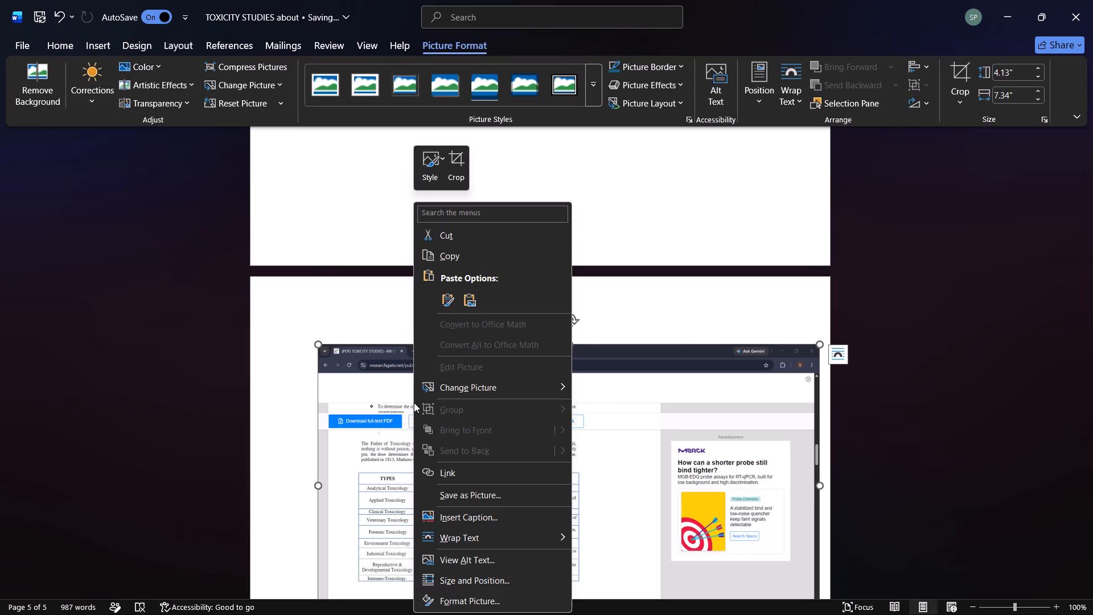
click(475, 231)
Go back to the HISTORY section and save the document.
scroll(475, 231, up, 2)
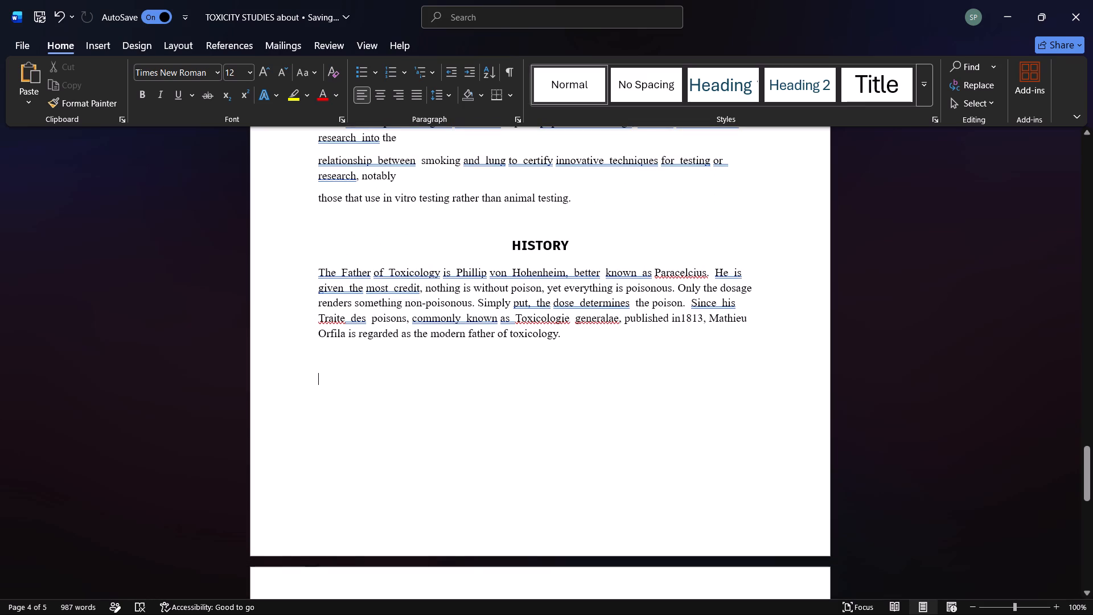
scroll(475, 231, right, 8)
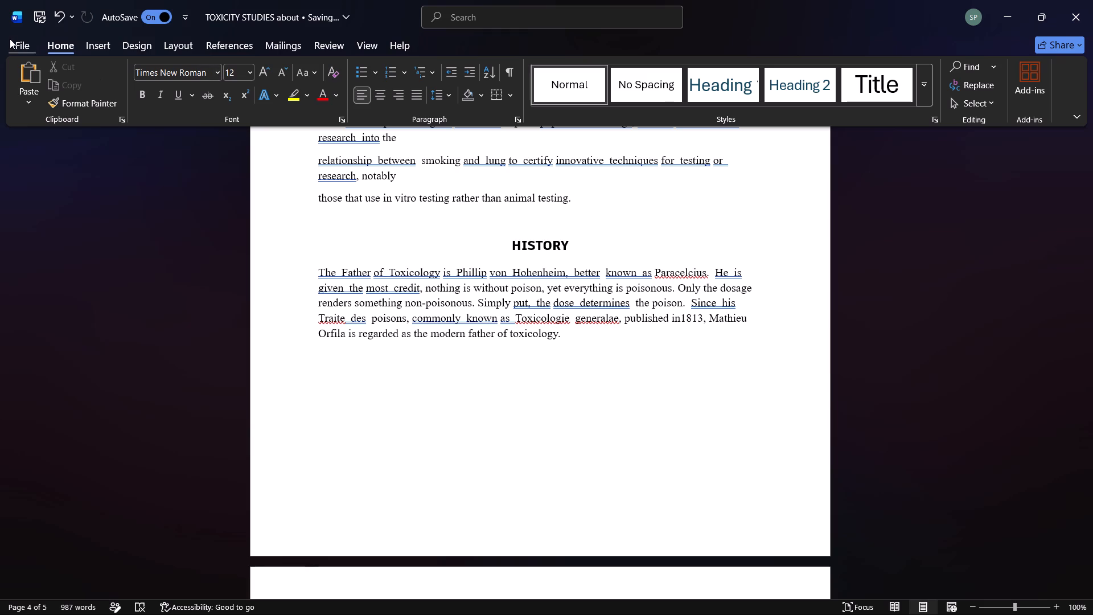
click(42, 19)
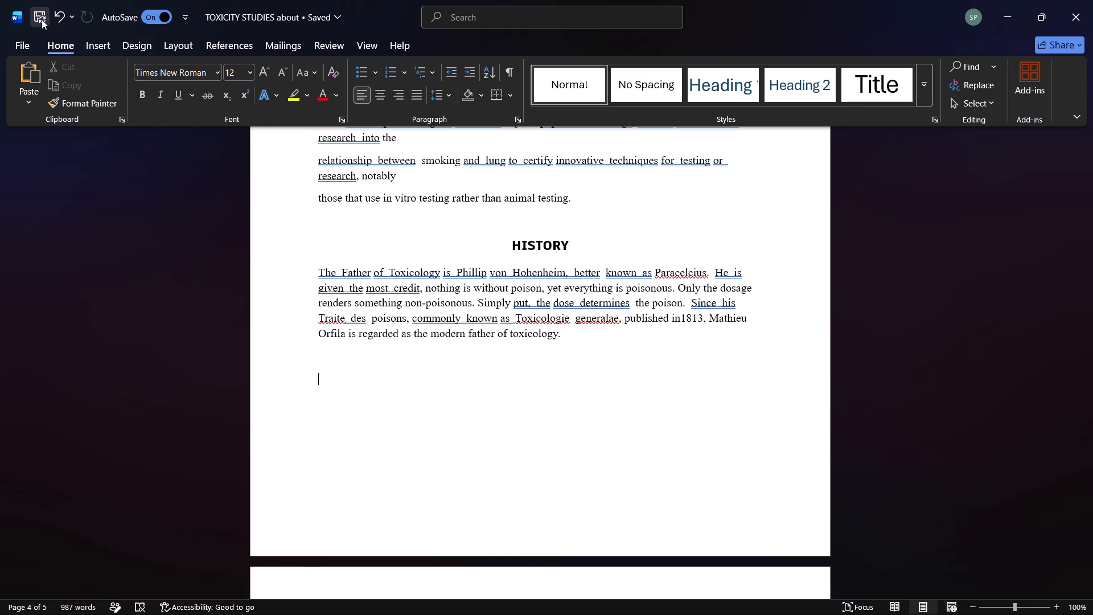
click(40, 16)
Start saving a copy of the toxicity studies document in the Documents folder.
click(19, 44)
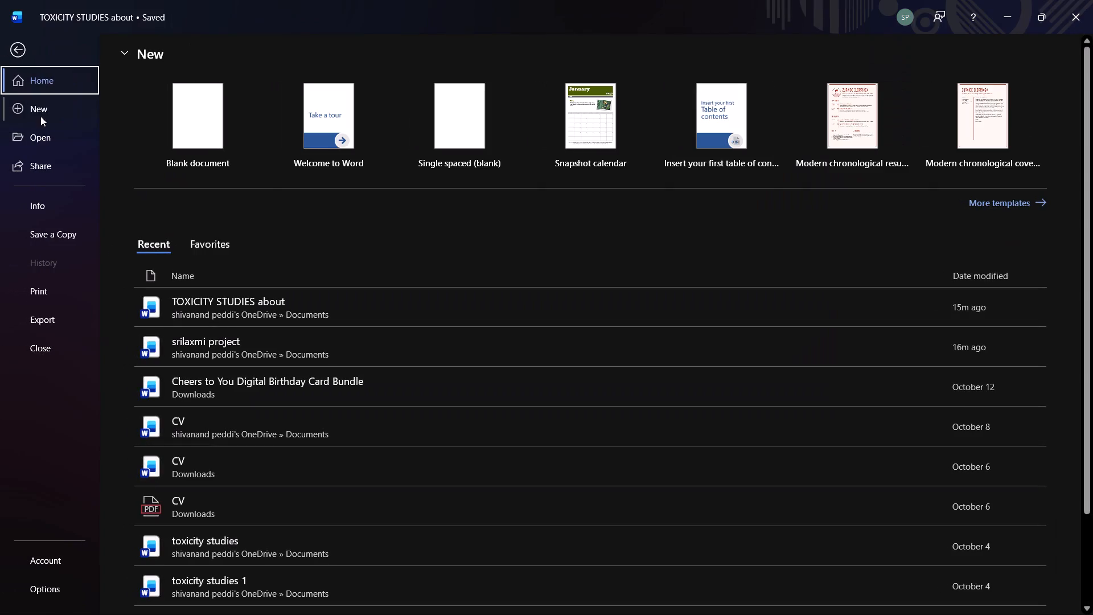
click(84, 222)
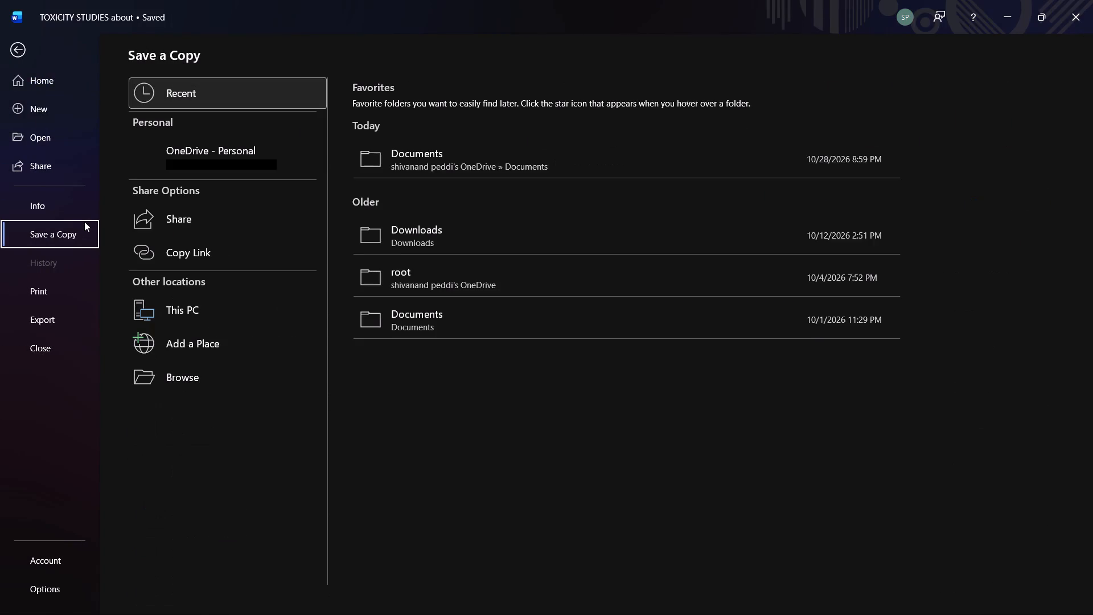
click(475, 167)
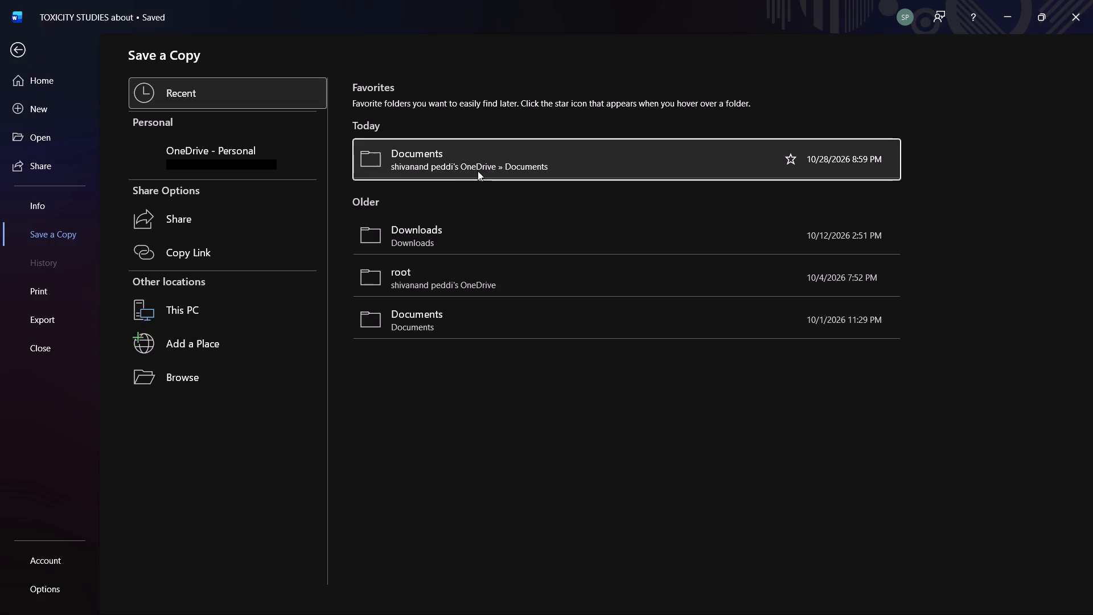
click(478, 171)
drag(439, 150, 439, 160)
double_click(439, 160)
double_click(648, 331)
double_click(649, 329)
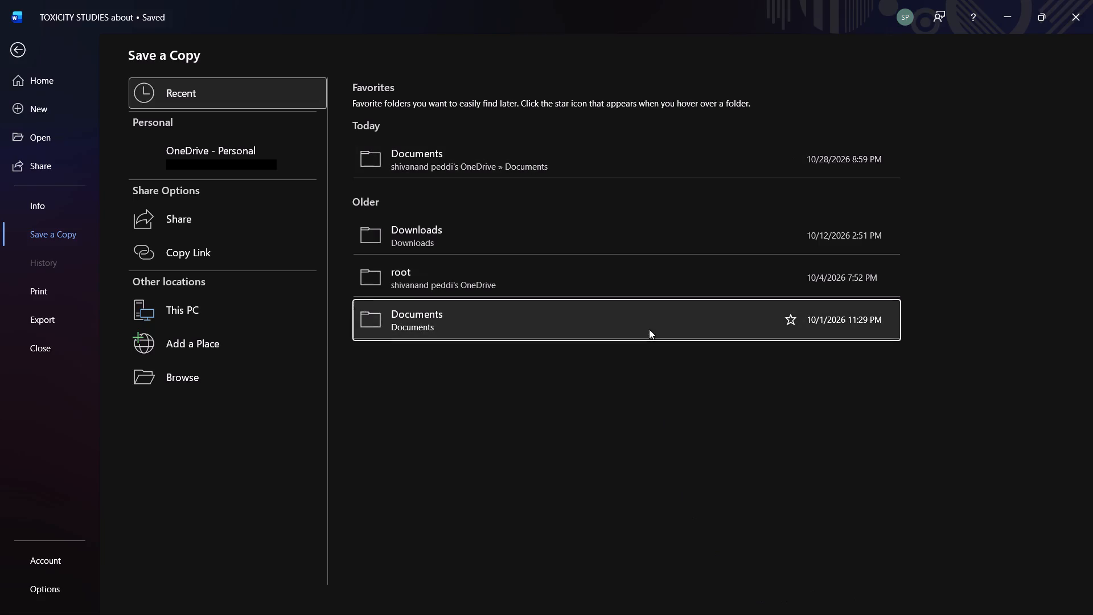
click(725, 315)
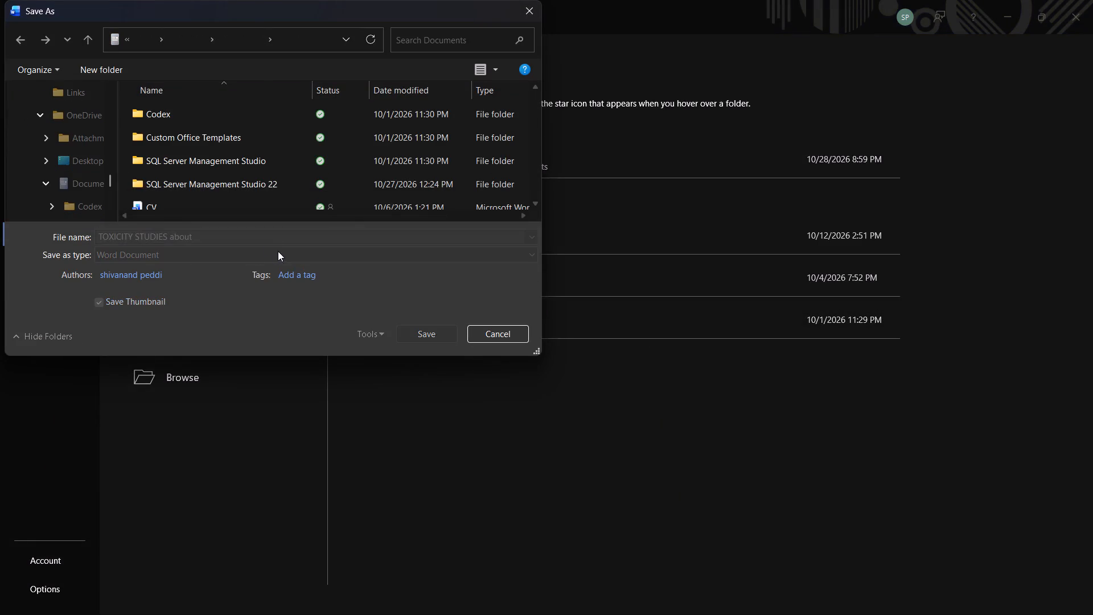
Shorten the copy's file name to "TOXICITY STUDIES".
click(272, 235)
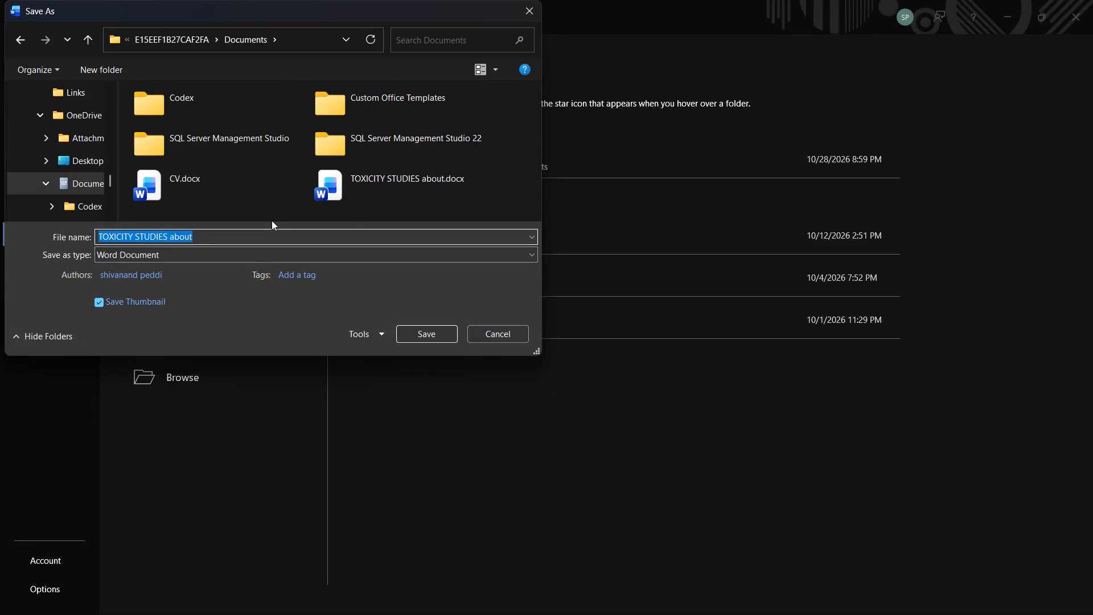
click(272, 227)
click(265, 234)
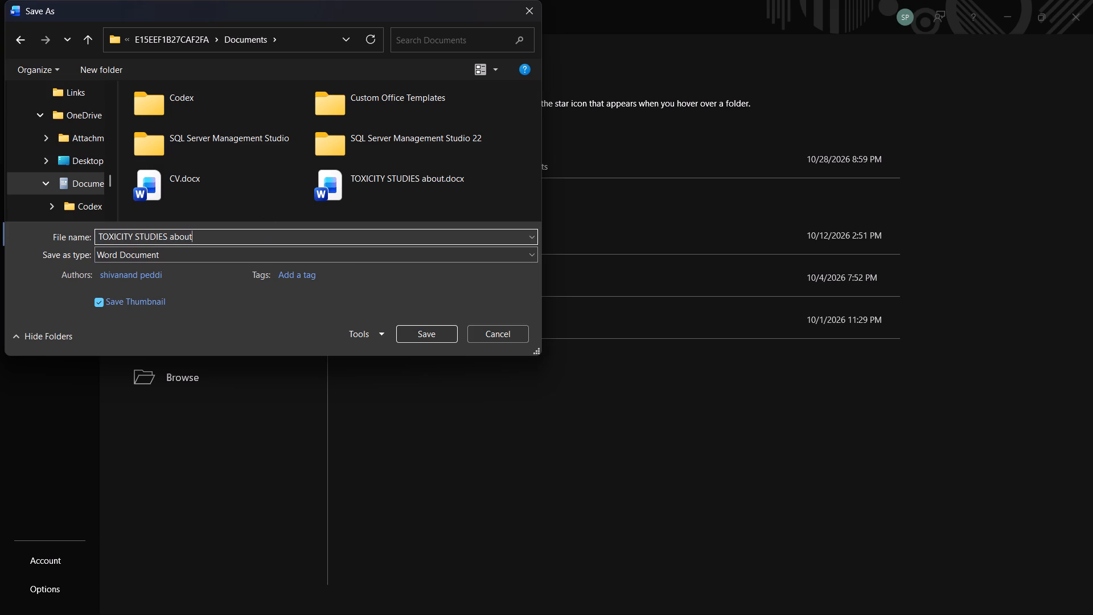
click(226, 229)
key(BackSpace)
key(BackSpace)
key(BackSpace)
key(BackSpace)
key(BackSpace)
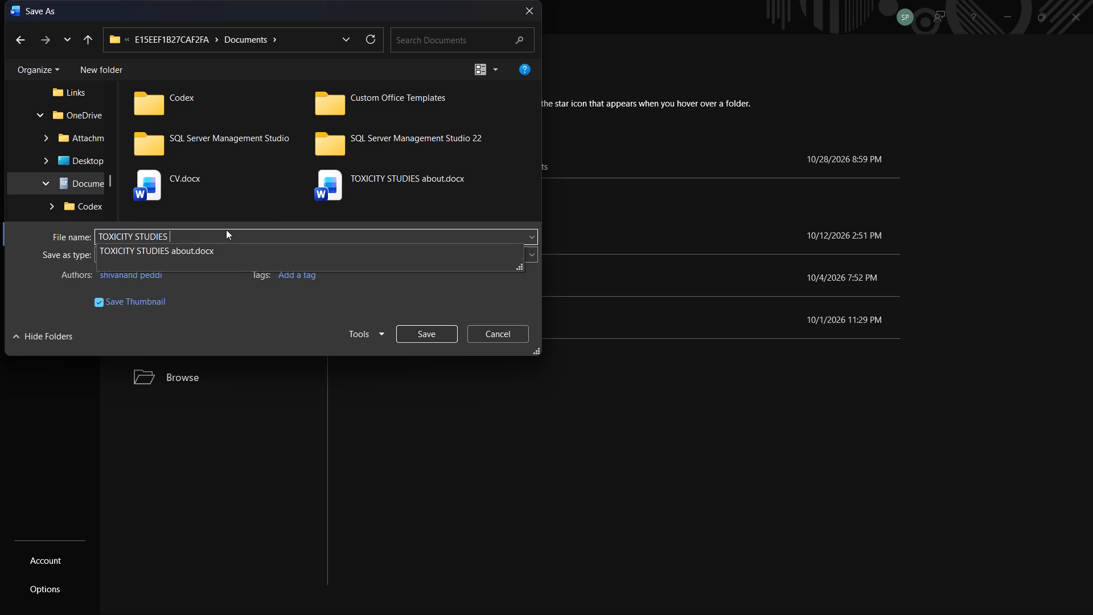
Save the TOXICITY STUDIES copy as a Word Document in the Documents folder.
key(Return)
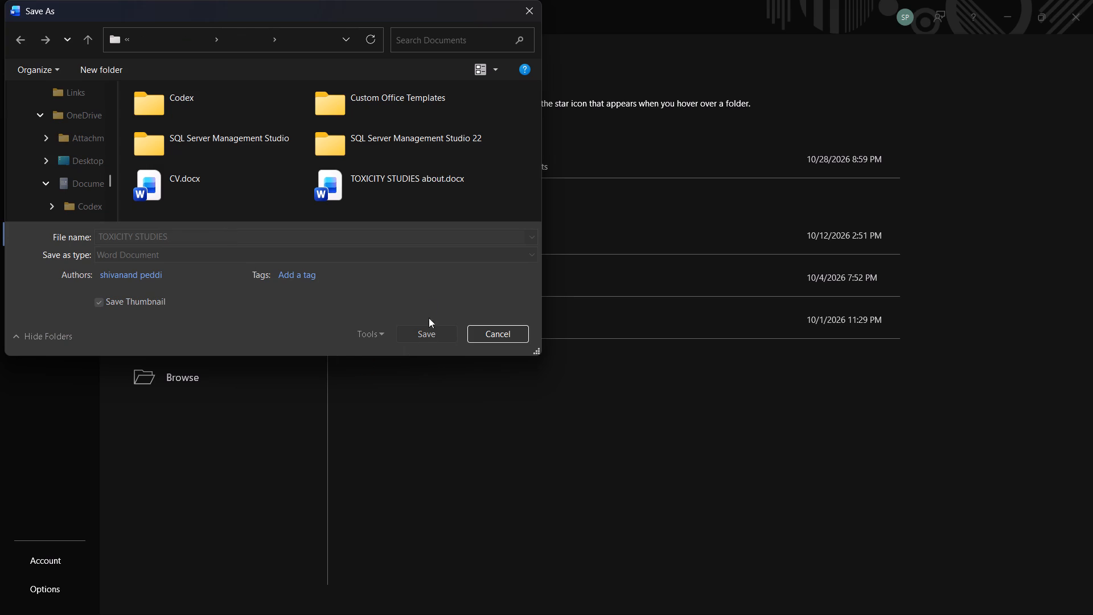
click(422, 337)
double_click(422, 337)
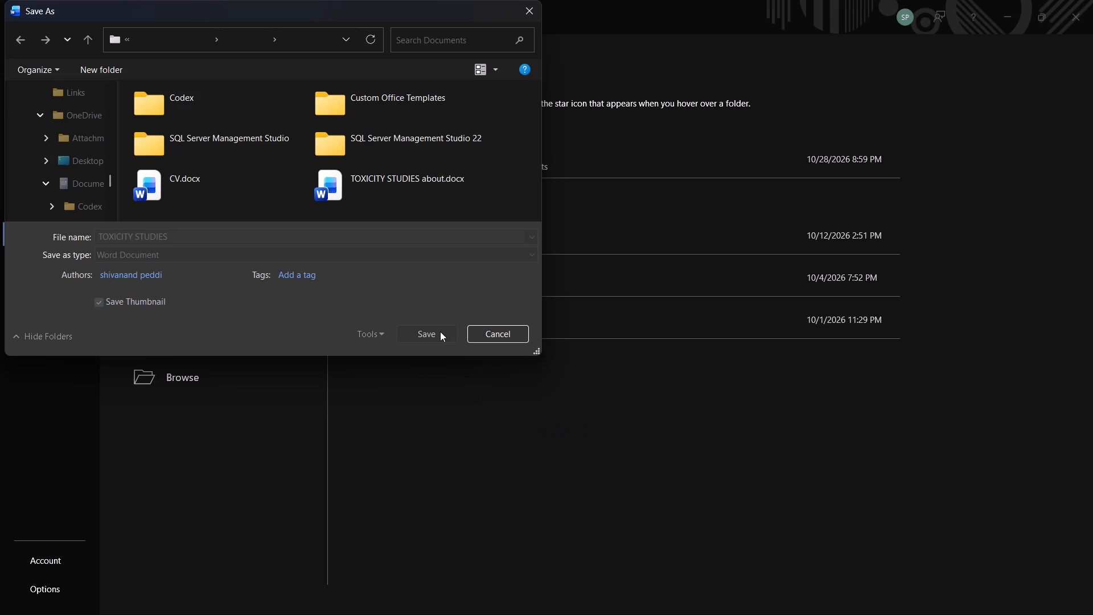
click(436, 332)
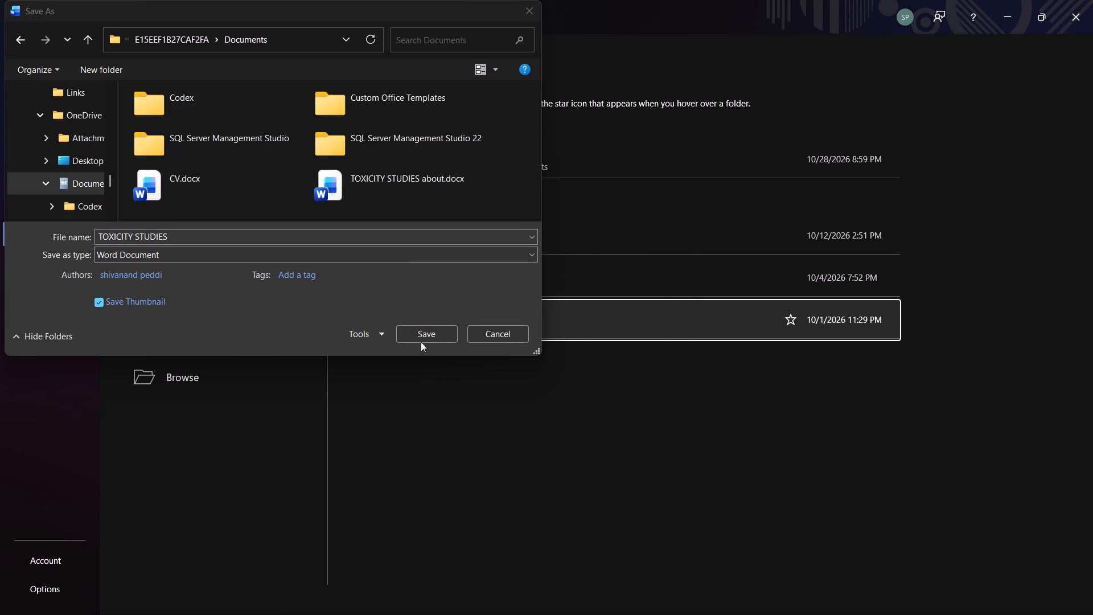
click(421, 339)
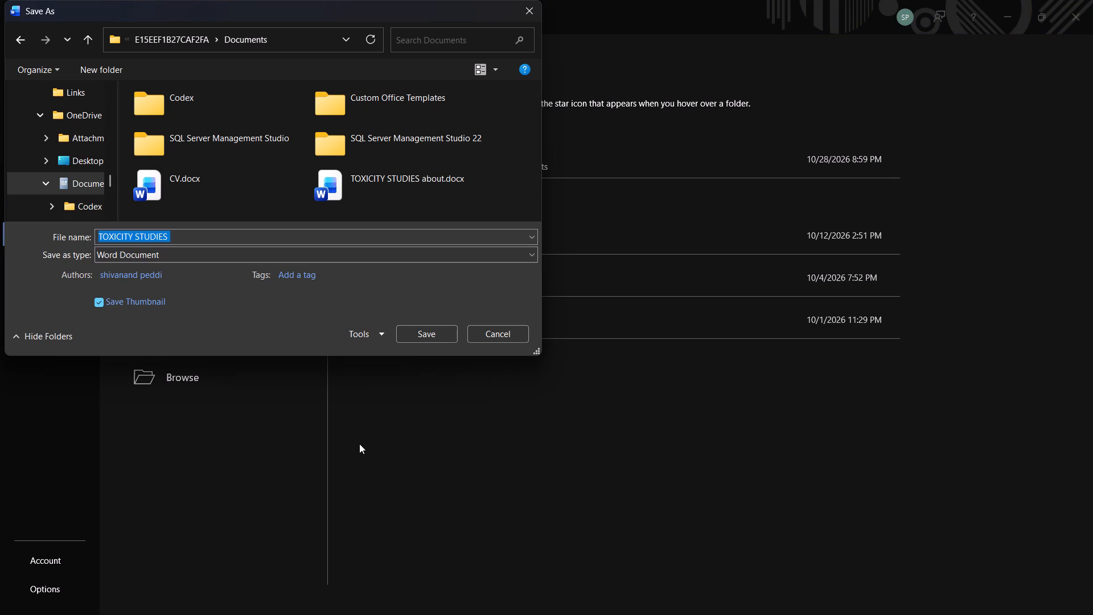
click(448, 334)
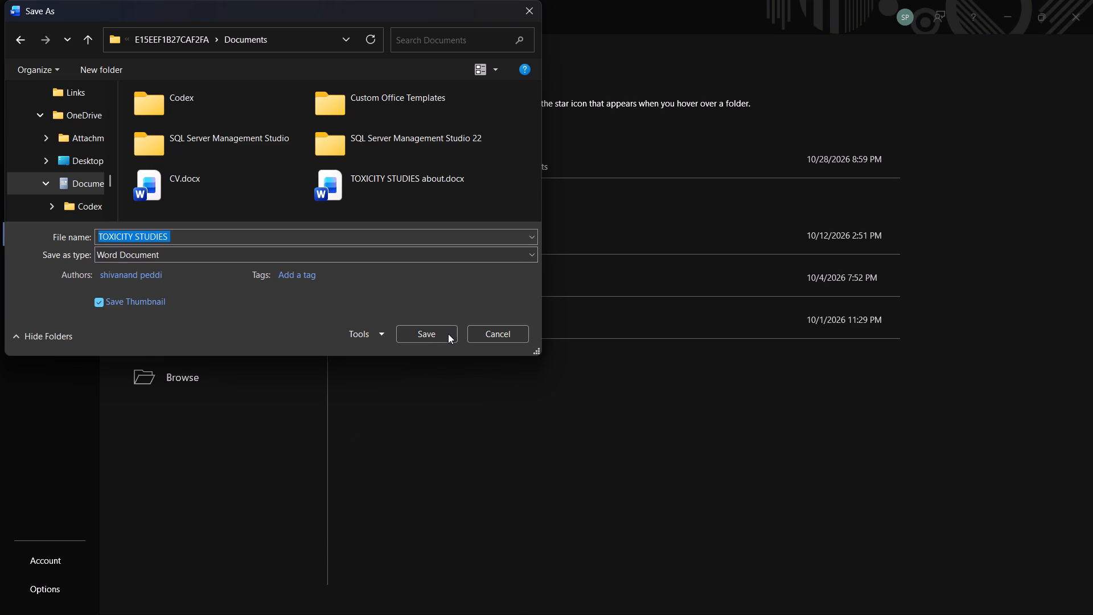
double_click(448, 334)
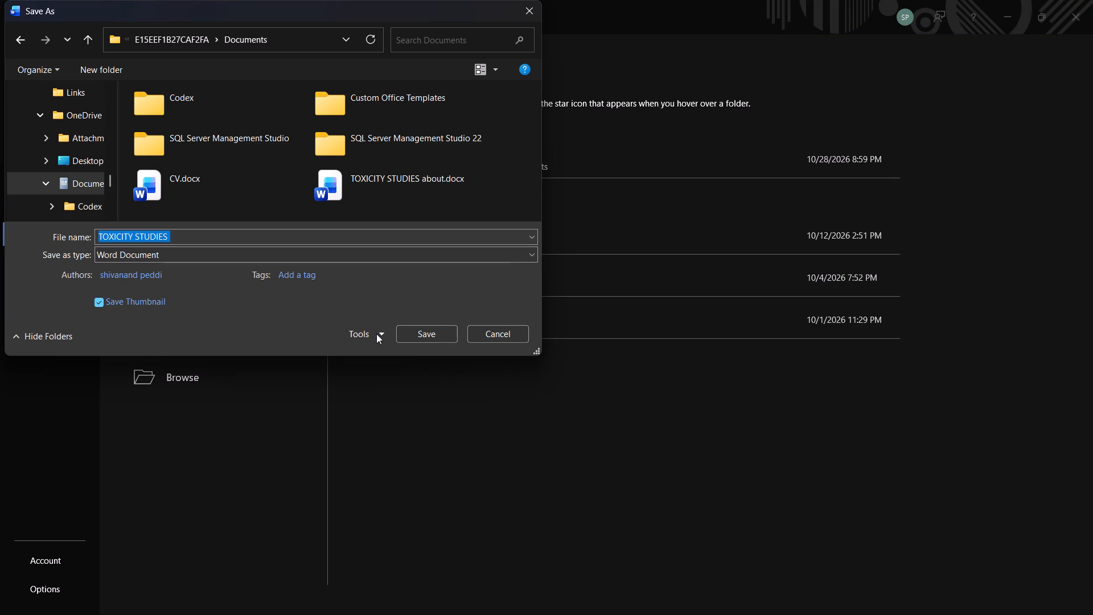
click(383, 333)
click(410, 336)
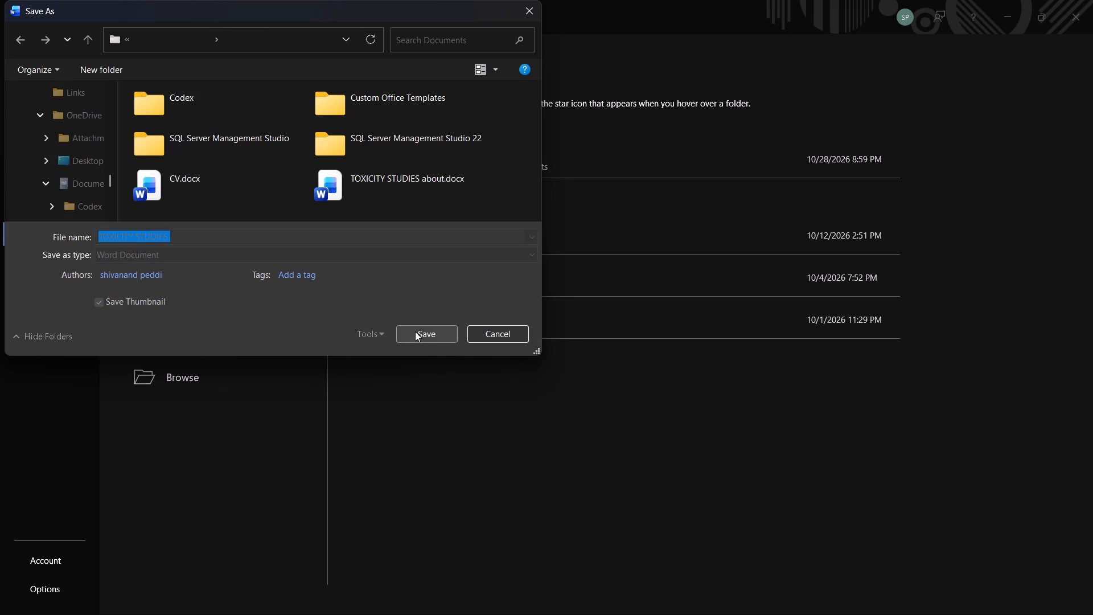
Finish saving the TOXICITY STUDIES copy as a Word Document in the Documents folder.
click(415, 331)
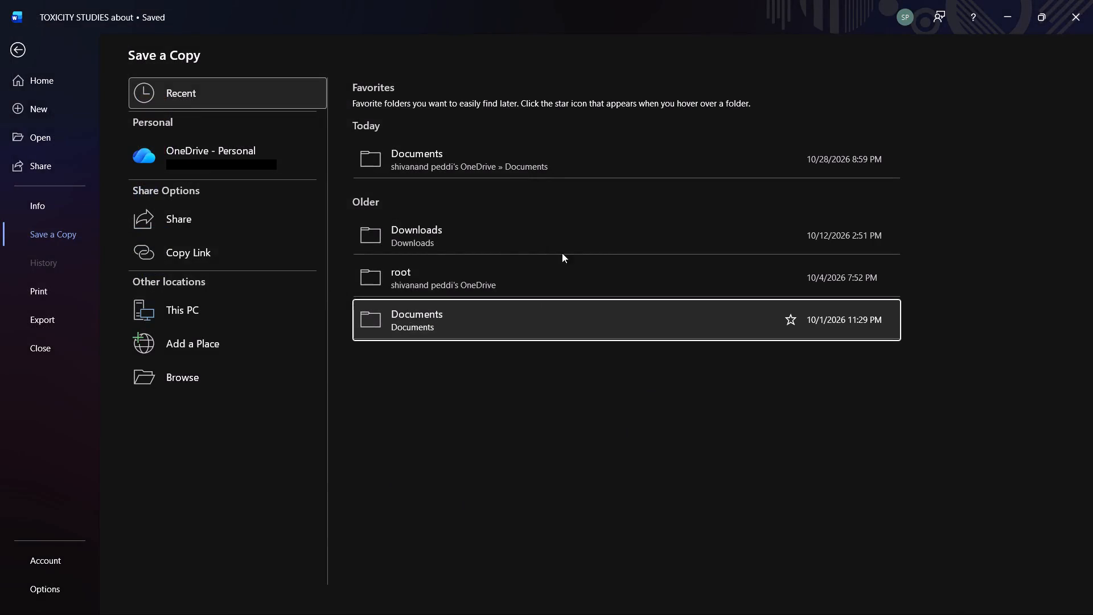
Close the TOXICITY STUDIES about document and the TOXICITY STUDIES copy.
click(1092, 0)
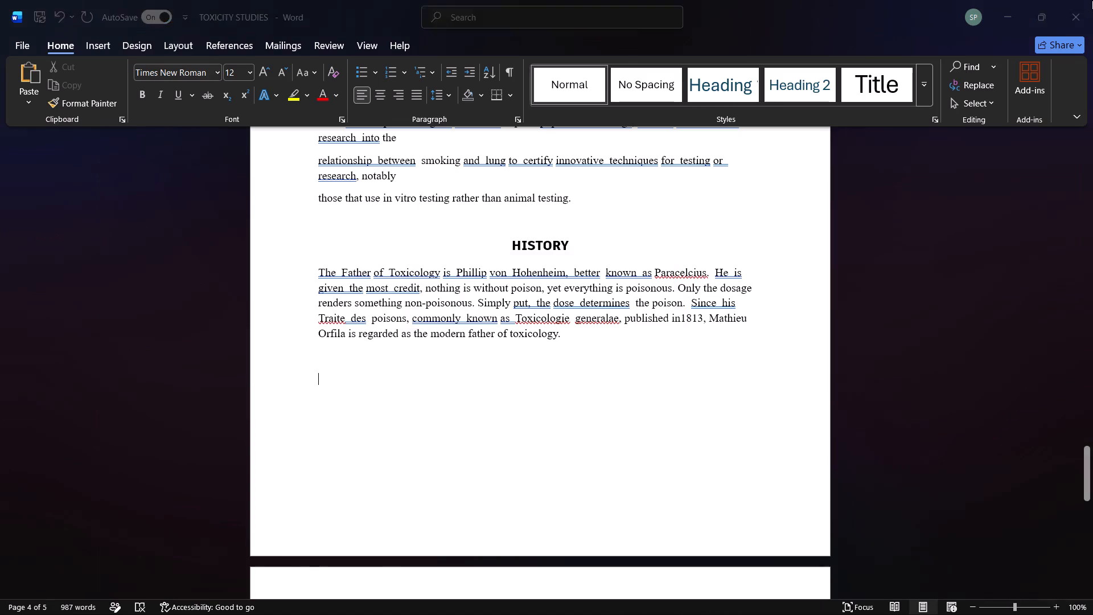